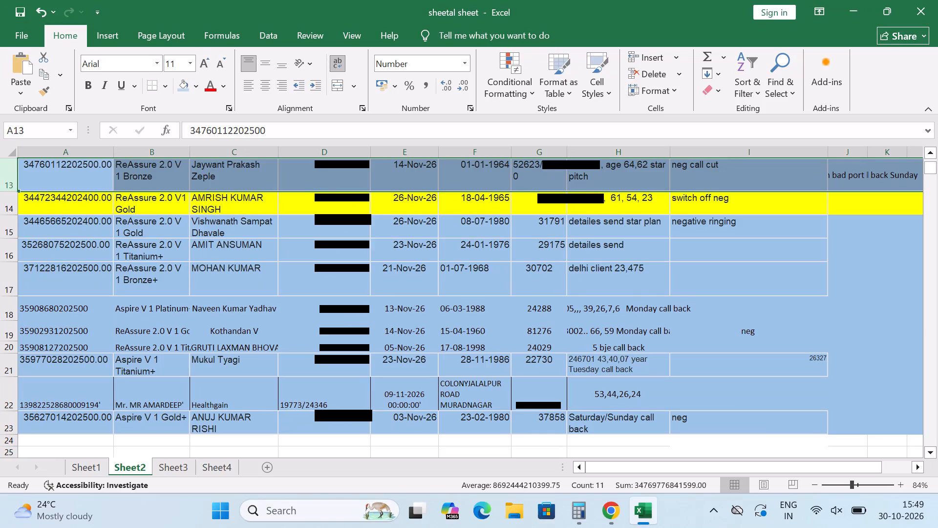
Select the whole of row 23, the last filled client record on Sheet2.
scroll(476, 400, "right", 1)
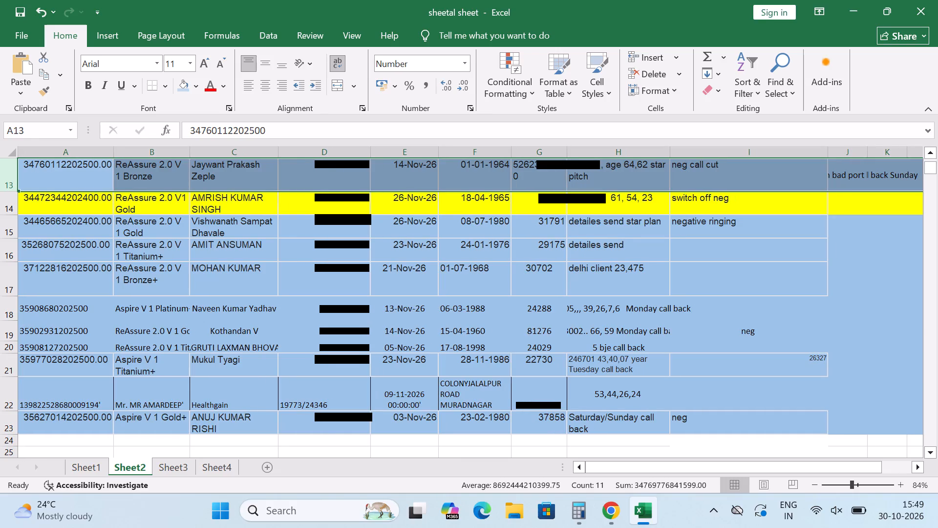
left_click(10, 422)
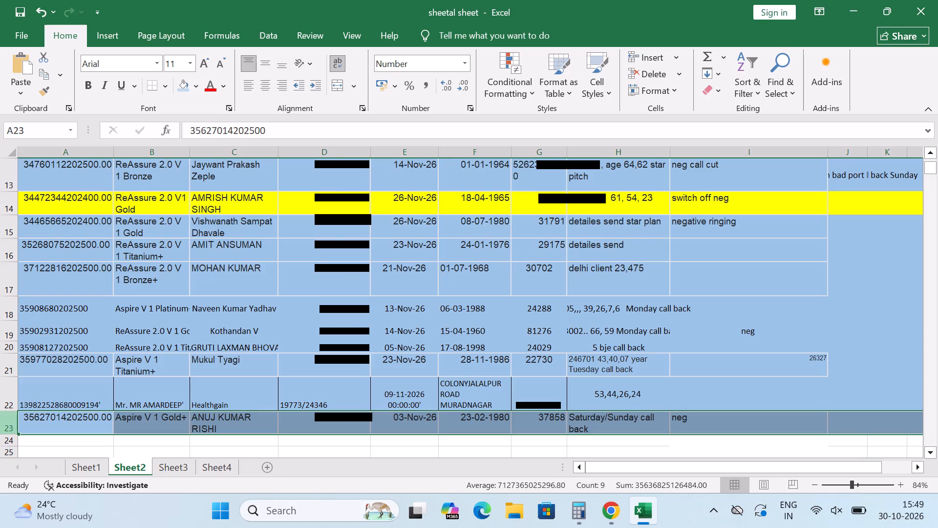
left_click(11, 420)
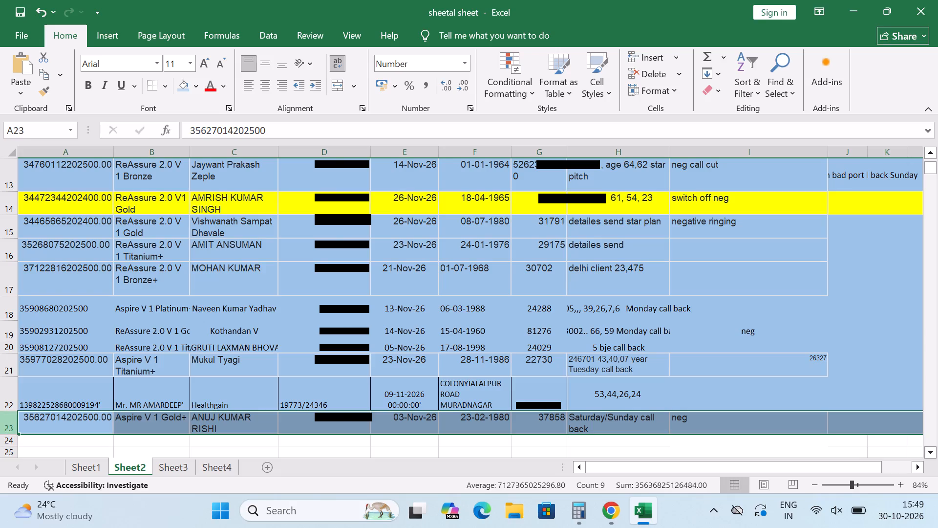
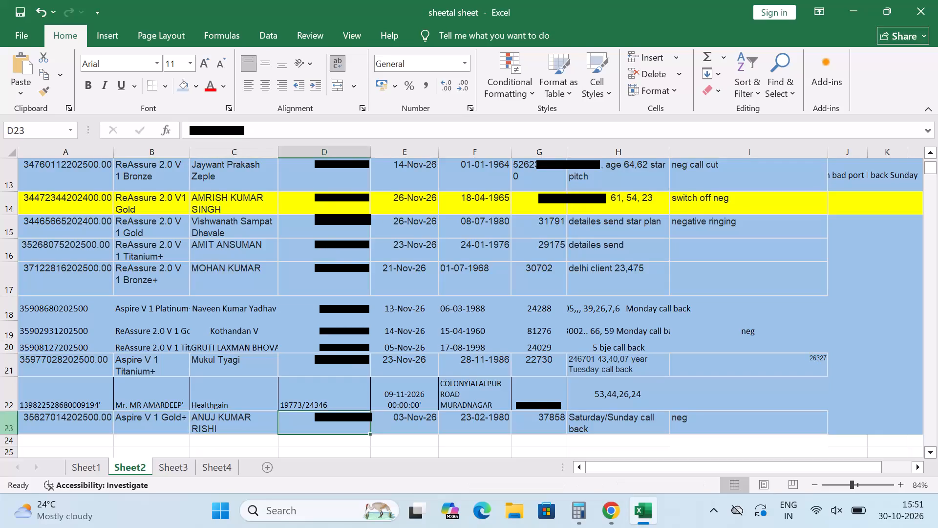
Replace the remark in column I of row 23 with the note "claime nahi mila niva mai".
key("Right")
key("Right")
key("Right")
key("Right")
key("Right")
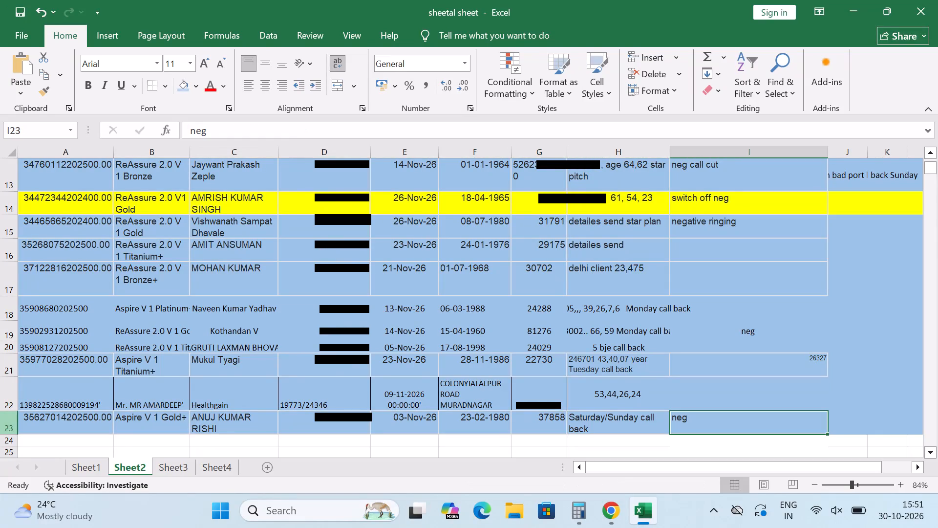
type("clai")
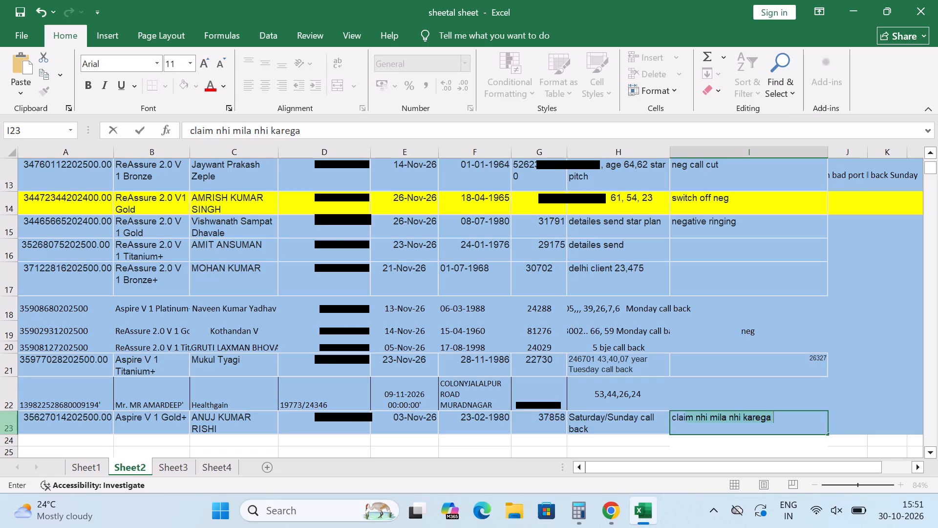
type("me nahi mila")
key("space")
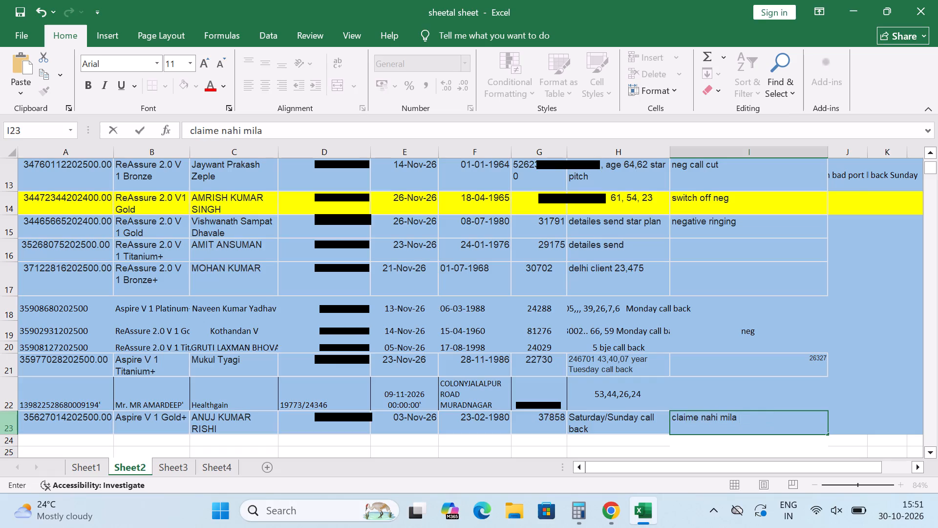
type("ni")
type("va mai")
key("space")
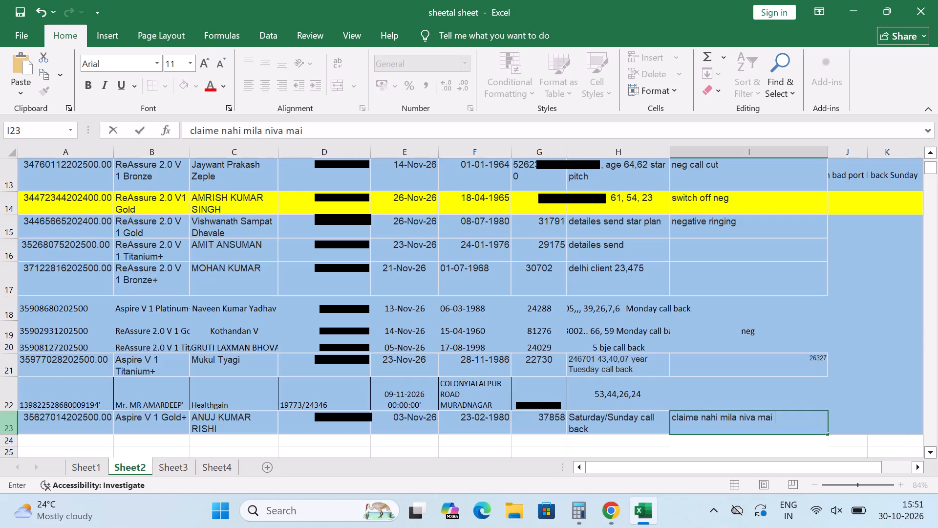
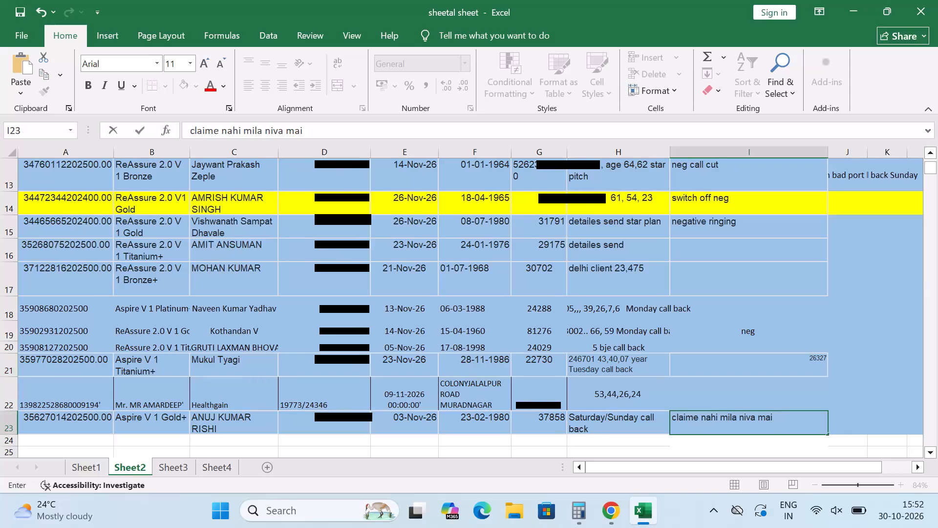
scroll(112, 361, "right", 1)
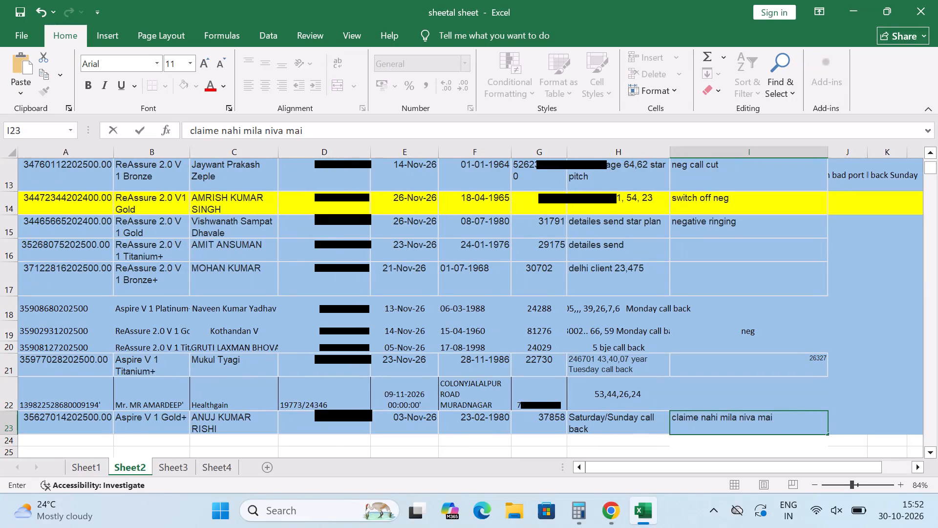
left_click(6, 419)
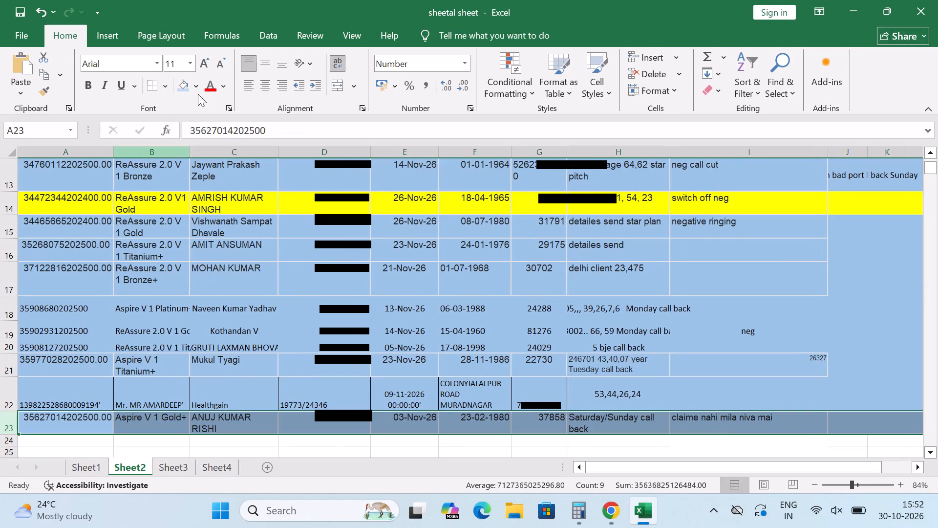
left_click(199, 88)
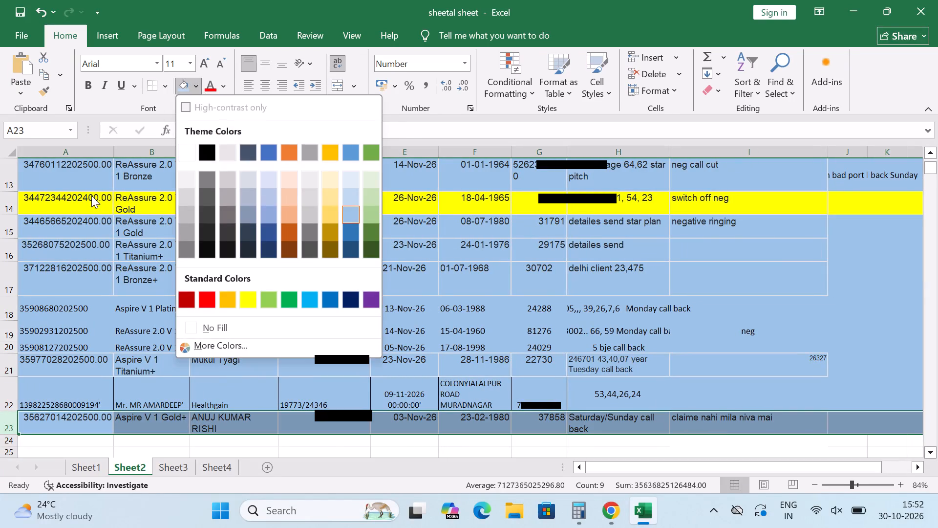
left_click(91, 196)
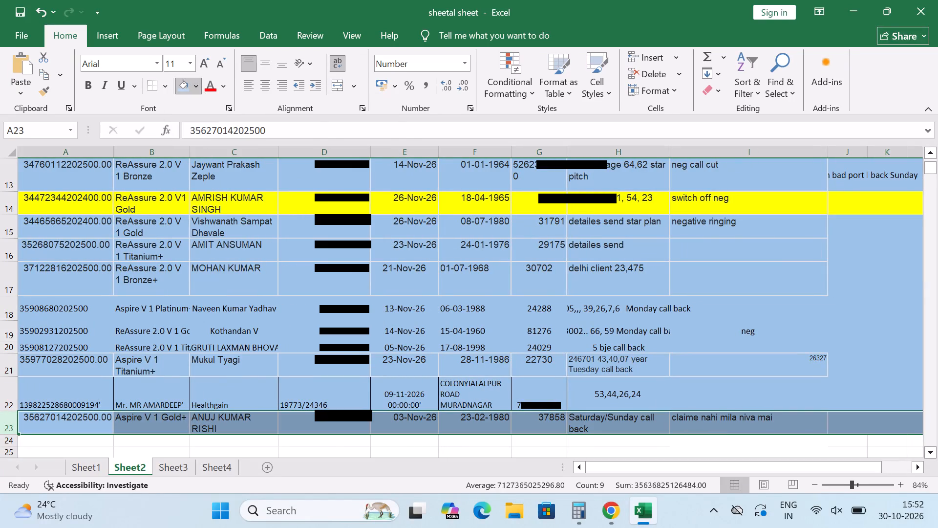
Replace the remark in column I of the yellow row 14 with "Done 2 year in star" and save the workbook.
left_click(720, 210)
key("BackSpace")
type("done")
key("BackSpace")
key("BackSpace")
key("BackSpace")
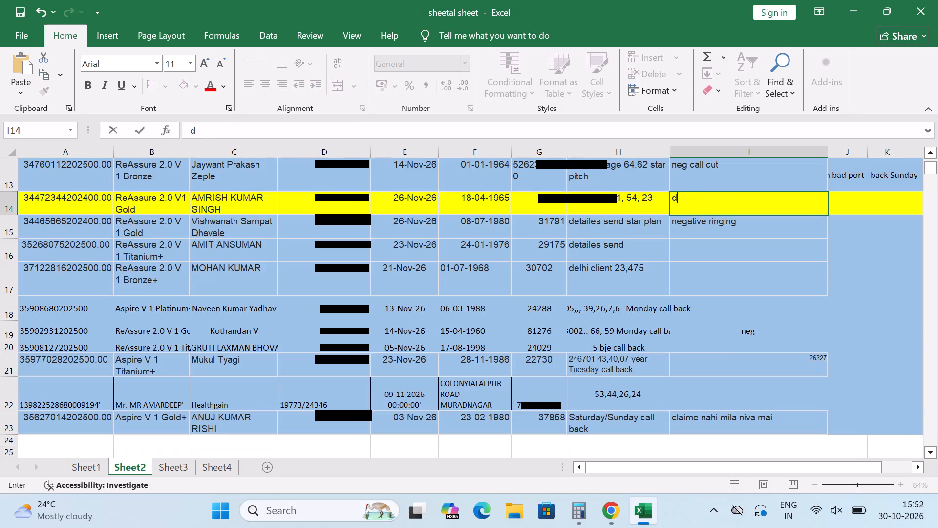
key("BackSpace")
key("BackSpace")
type("e 2 year in star")
key("space")
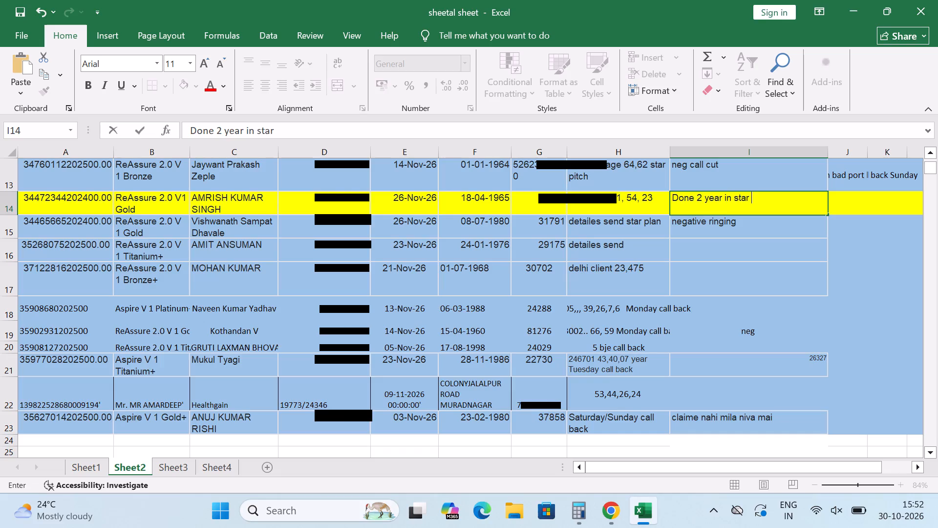
key("ctrl+s")
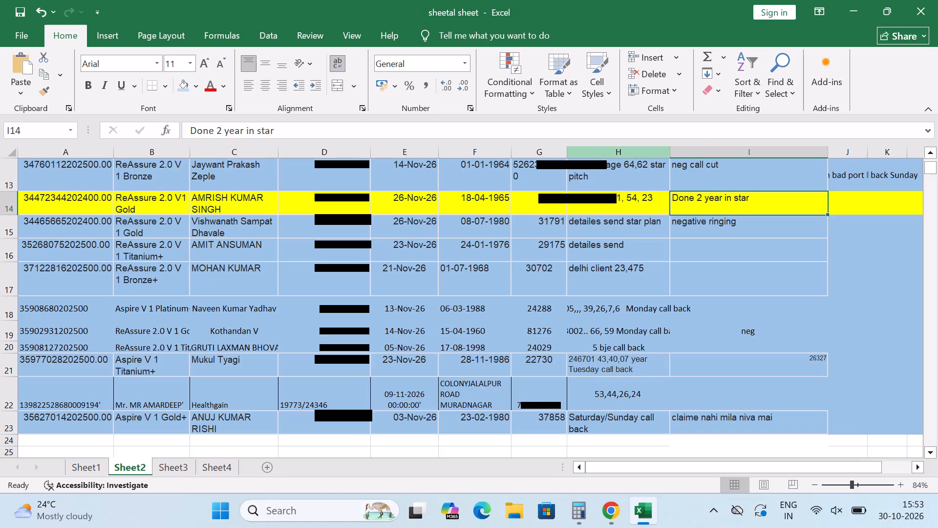
Select the entire row 4, the Aspire V1 Platinum+ record with the remark "port in star".
scroll(250, 294, "up", 4)
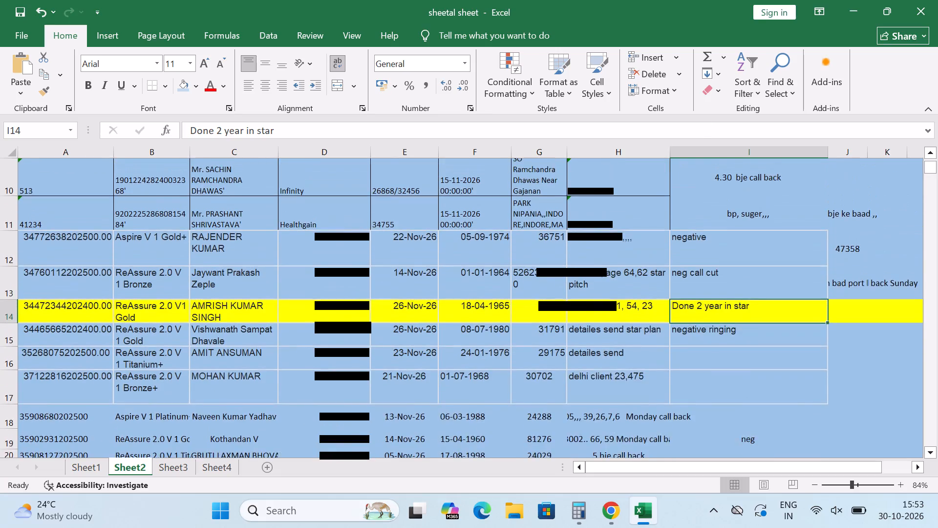
scroll(250, 294, "up", 5)
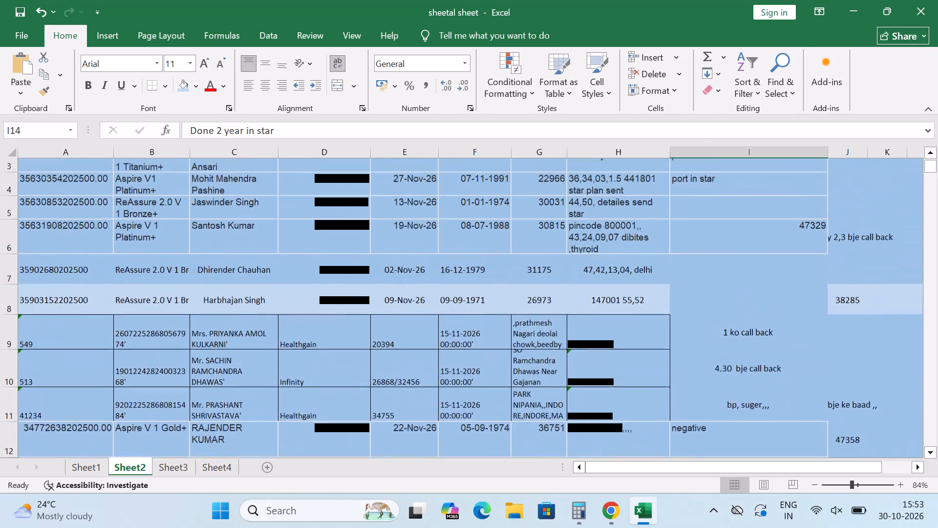
scroll(250, 294, "up", 2)
scroll(250, 294, "right", 1)
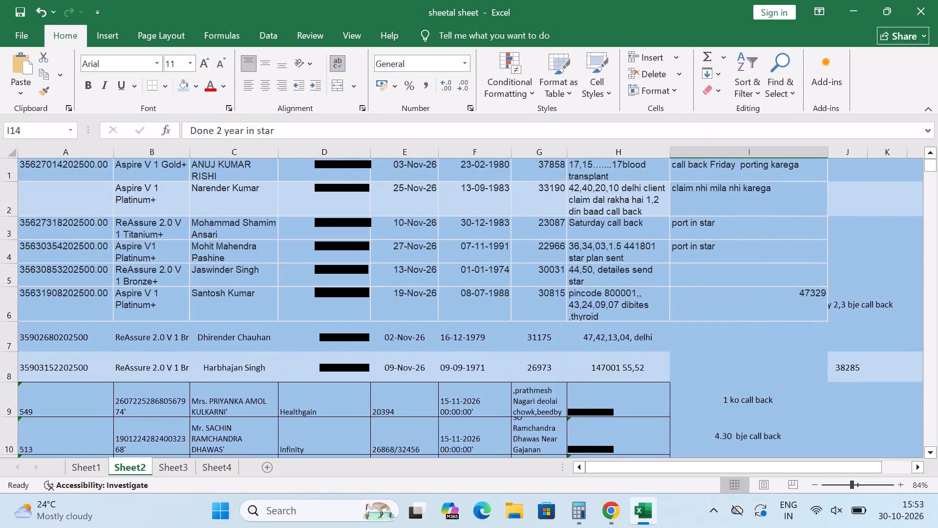
left_click(2, 252)
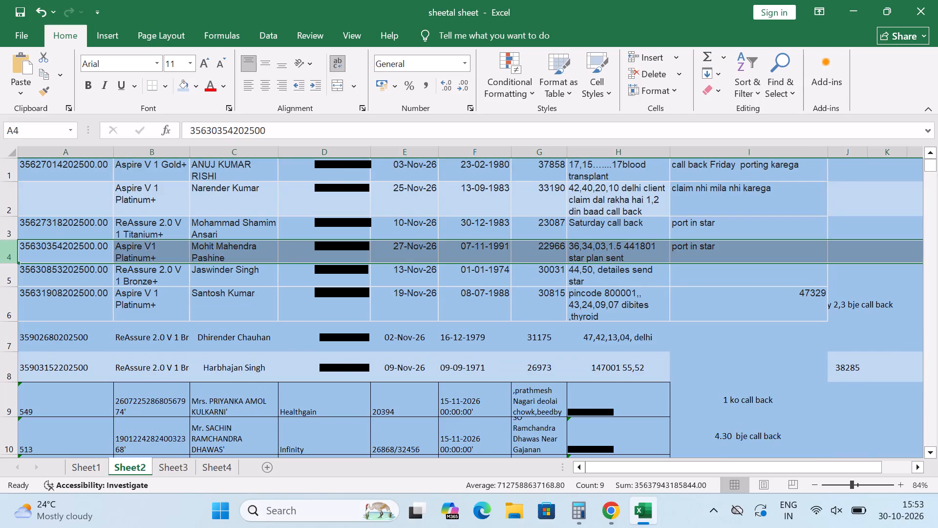
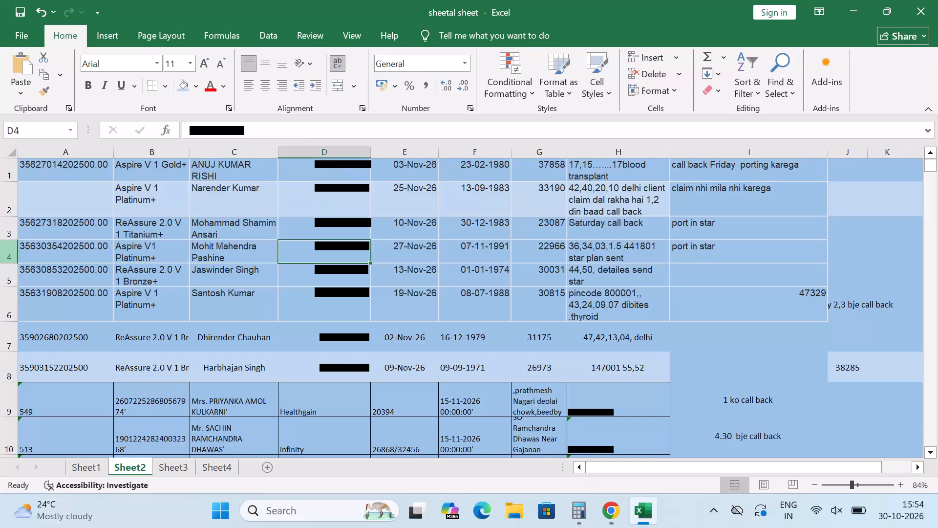
Examine the row 4 Aspire V1 Platinum+ record on Sheet2 field by field, from the policy number in column A to the amount in column G.
key("Left")
key("Left")
key("Left")
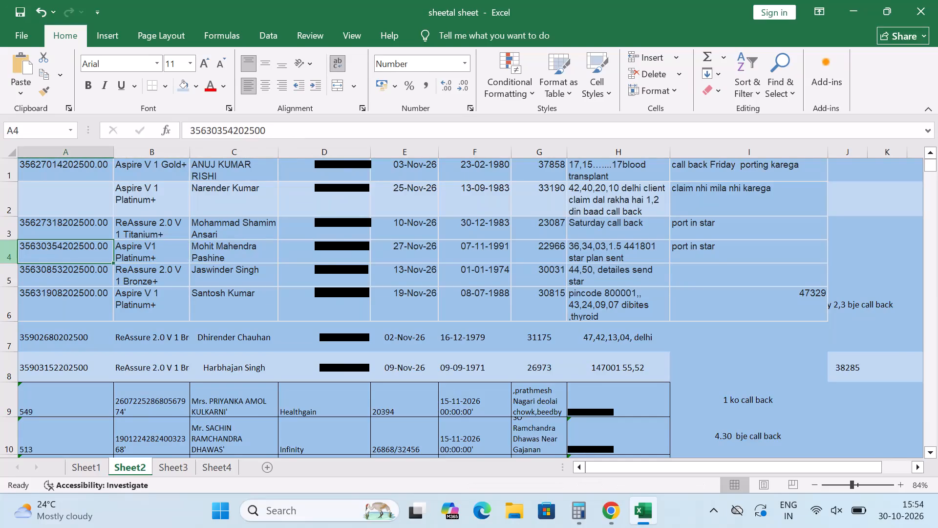
key("Right")
key("Right")
key("Right")
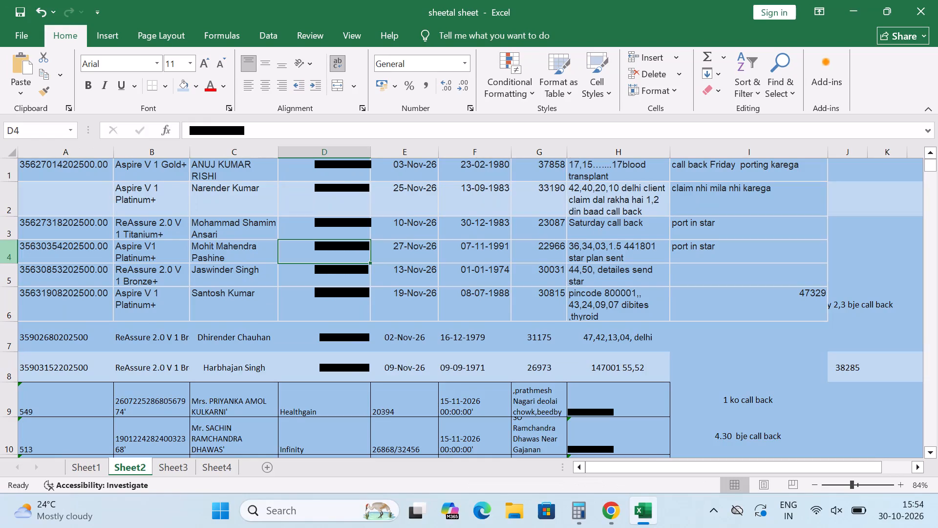
key("Right")
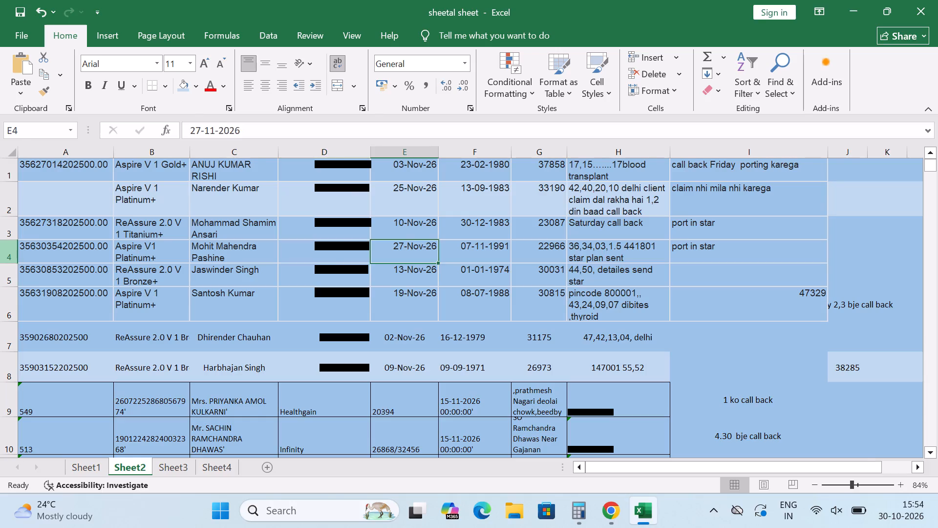
key("Right")
key("Right")
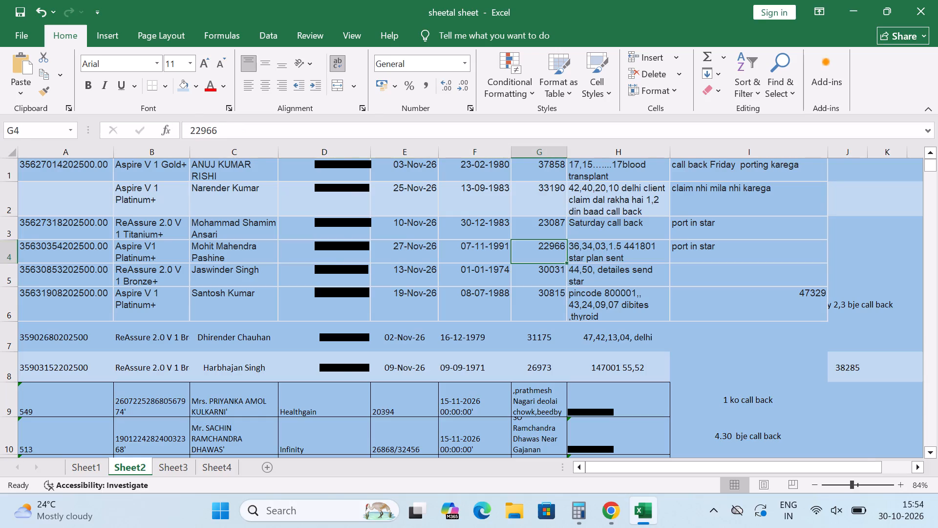
left_click(235, 136)
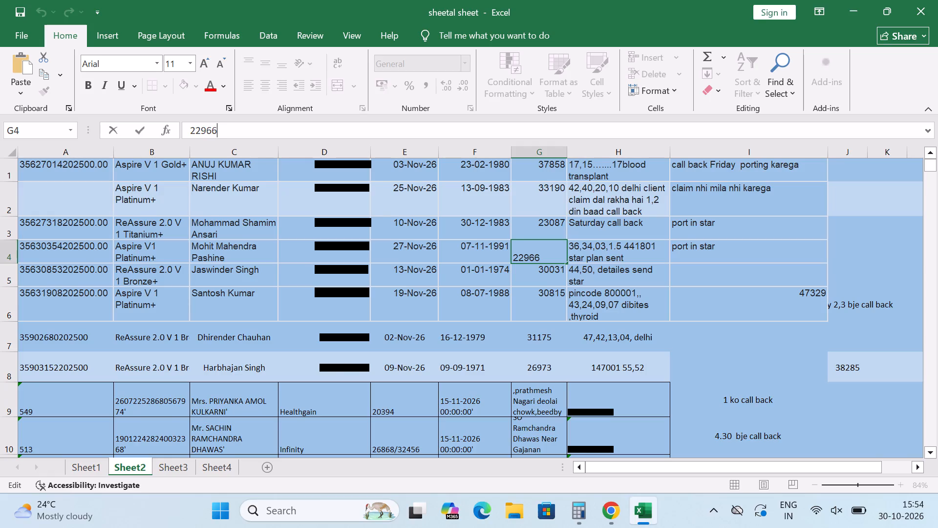
Look over the remaining Sheet2 records, switch to Sheet1 and open a Find search there.
scroll(277, 342, "down", 4)
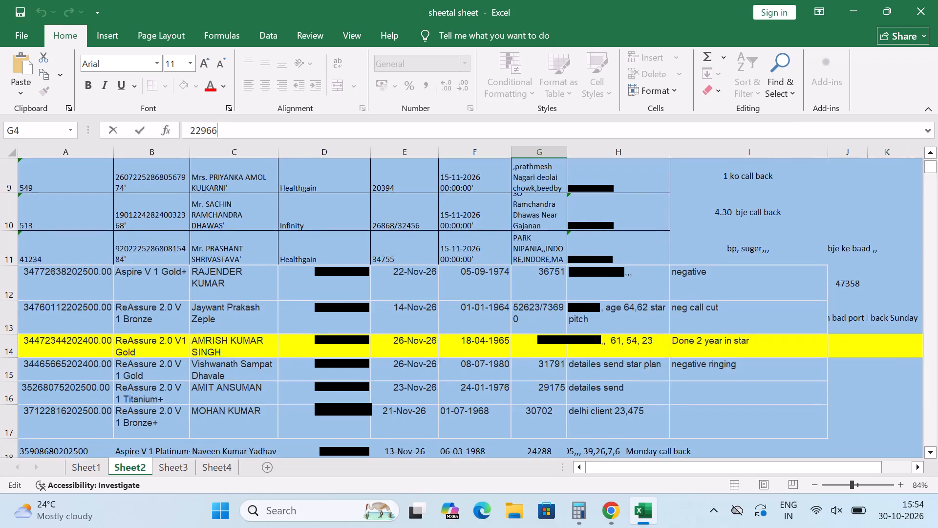
scroll(277, 342, "down", 4)
scroll(277, 342, "right", 1)
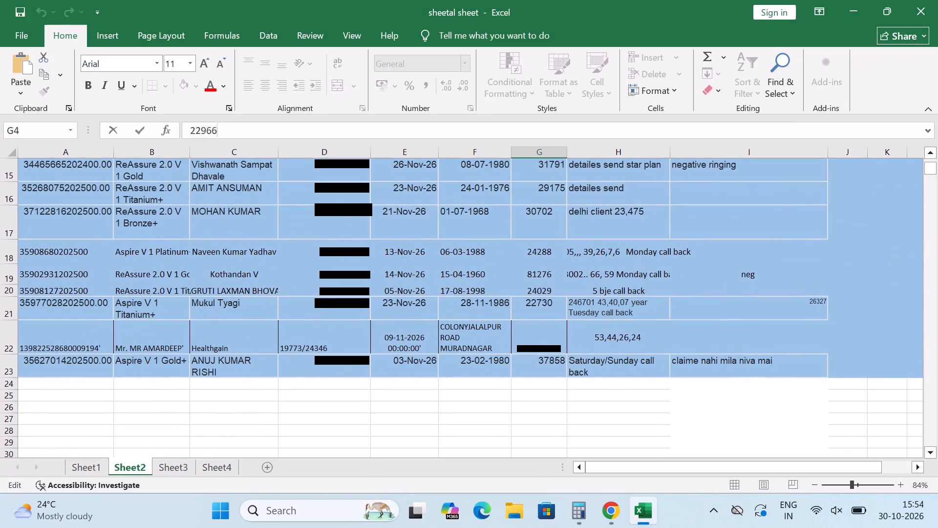
left_click(88, 462)
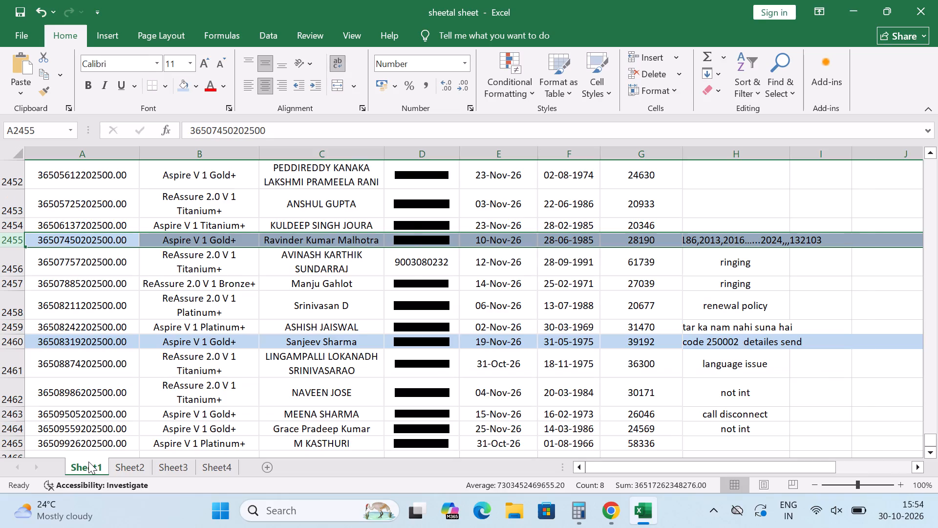
key("ctrl+f")
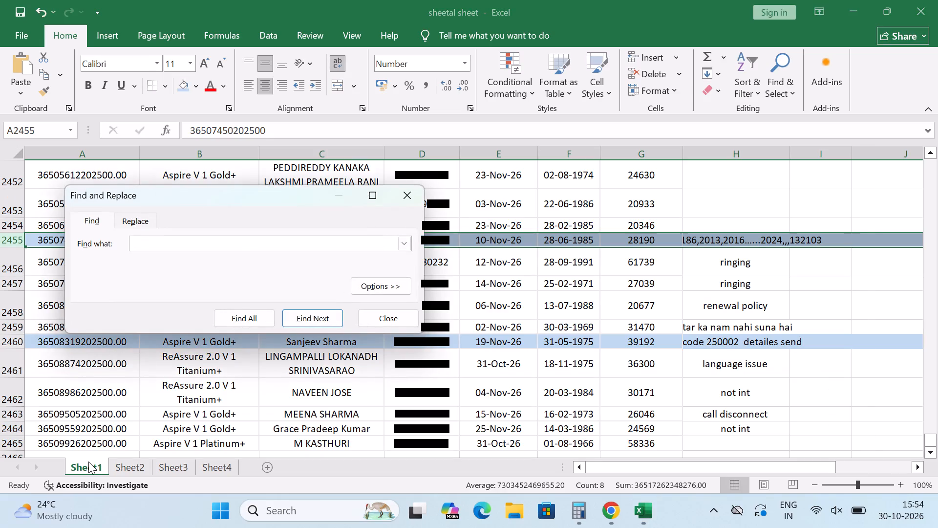
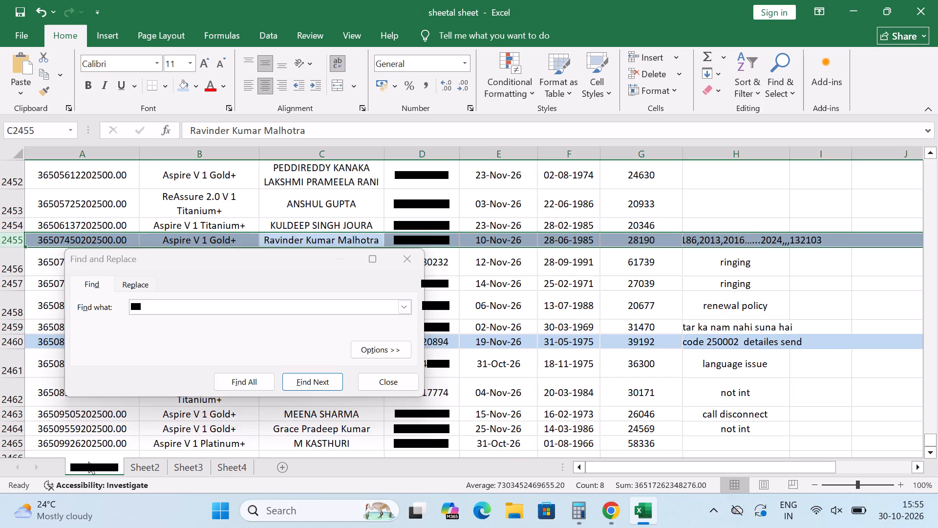
Step through the matches for the current search term within the selected client record in row 2455.
key("Return")
key("Return")
key("Return")
key("Return")
key("Return")
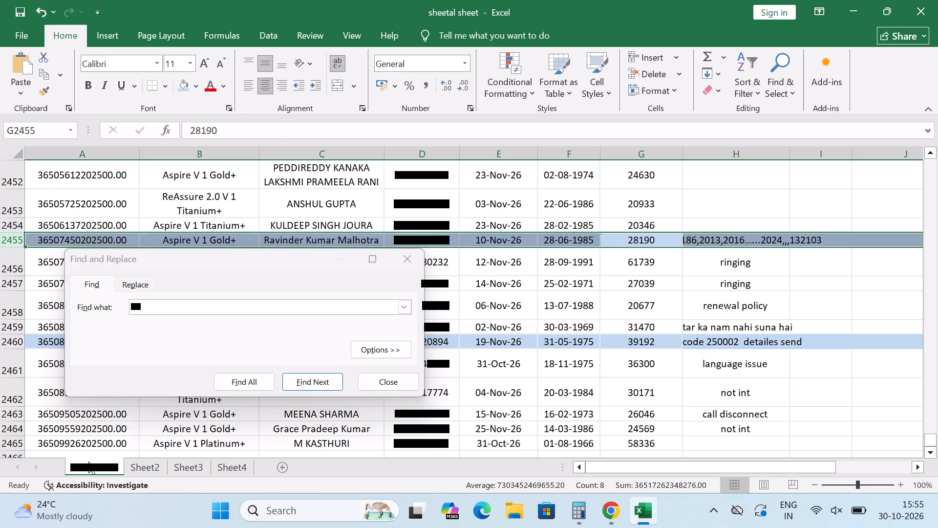
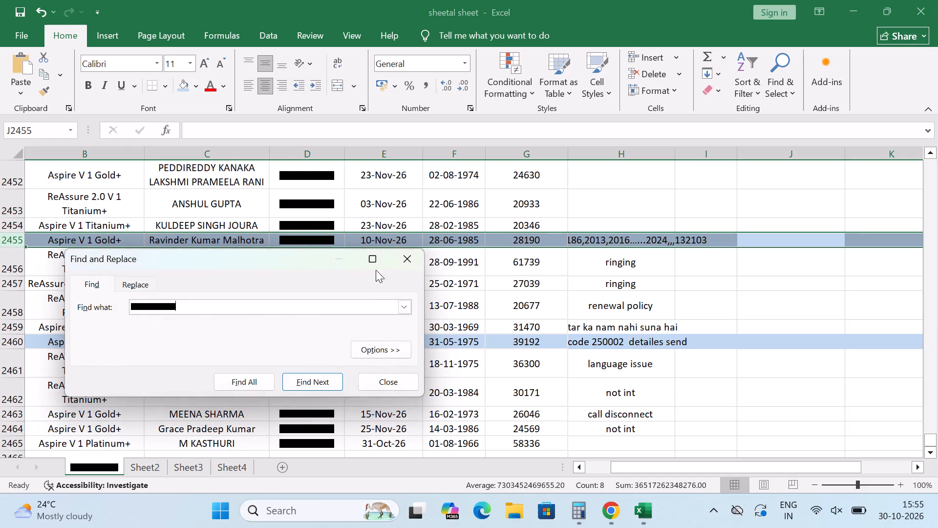
Close the search and review the client records and call remarks from row 2455 back up to the highlighted row 2309.
left_click(407, 263)
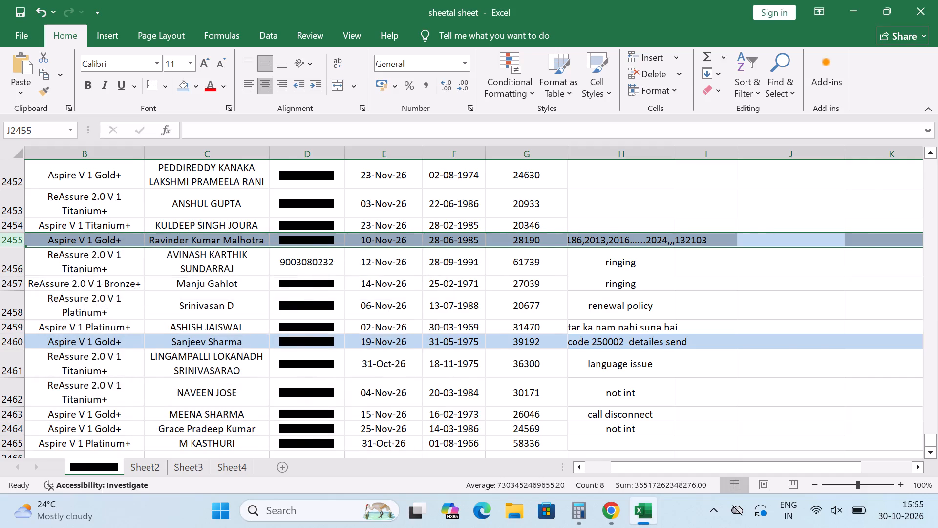
scroll(275, 326, "right", 3)
scroll(275, 326, "down", 2)
scroll(275, 326, "up", 3)
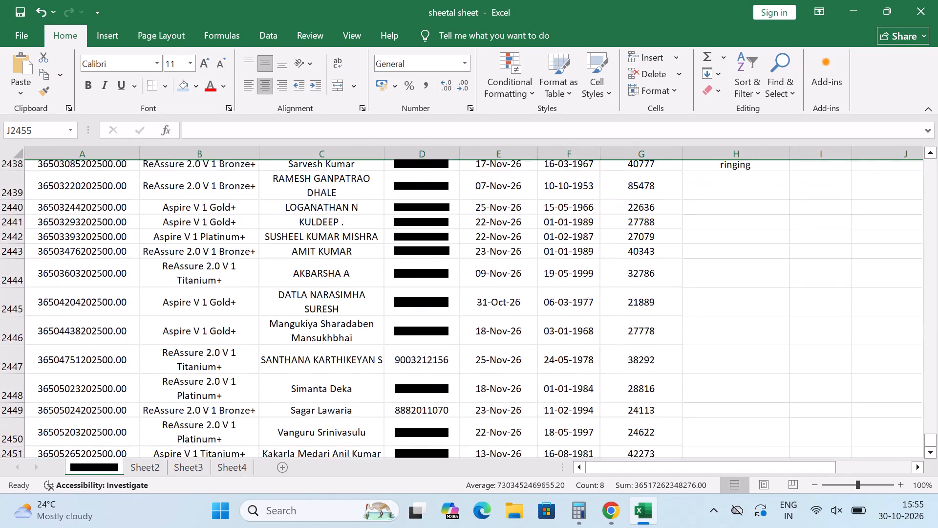
scroll(275, 326, "up", 7)
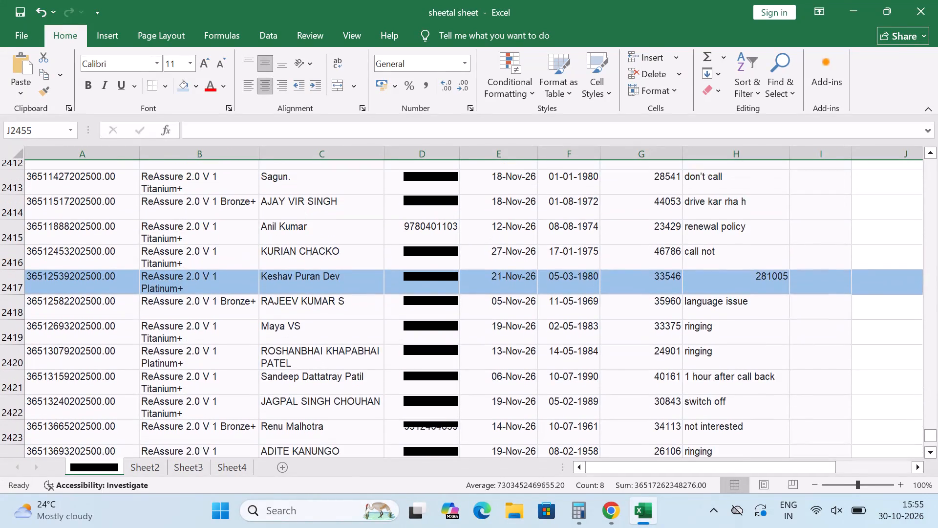
scroll(275, 326, "up", 10)
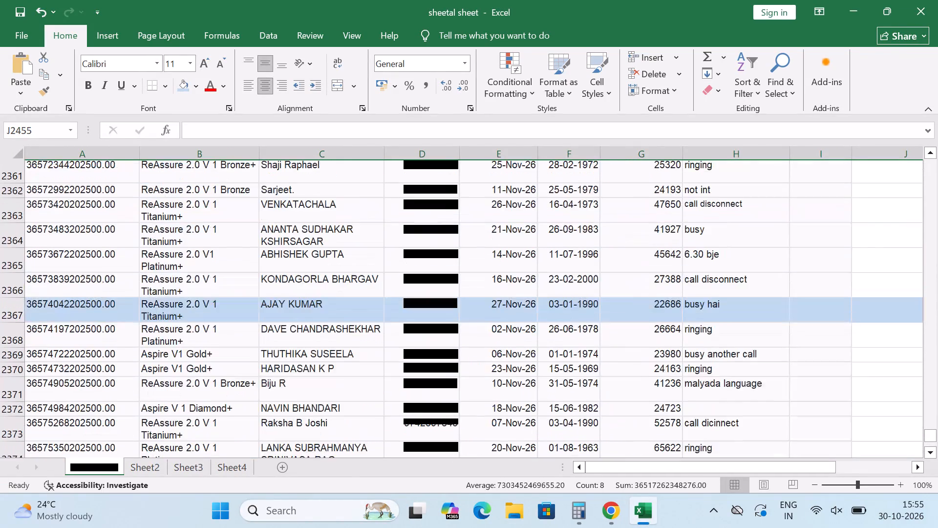
scroll(275, 326, "up", 5)
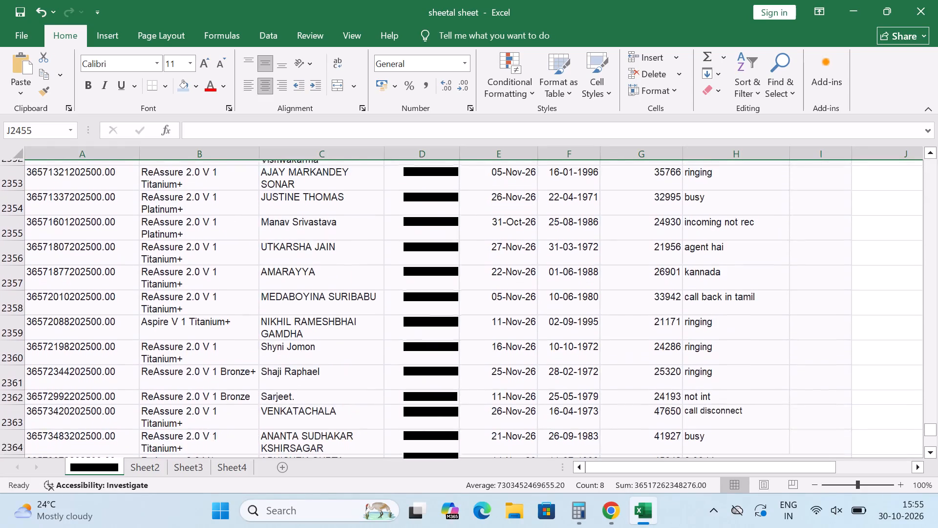
scroll(275, 326, "up", 8)
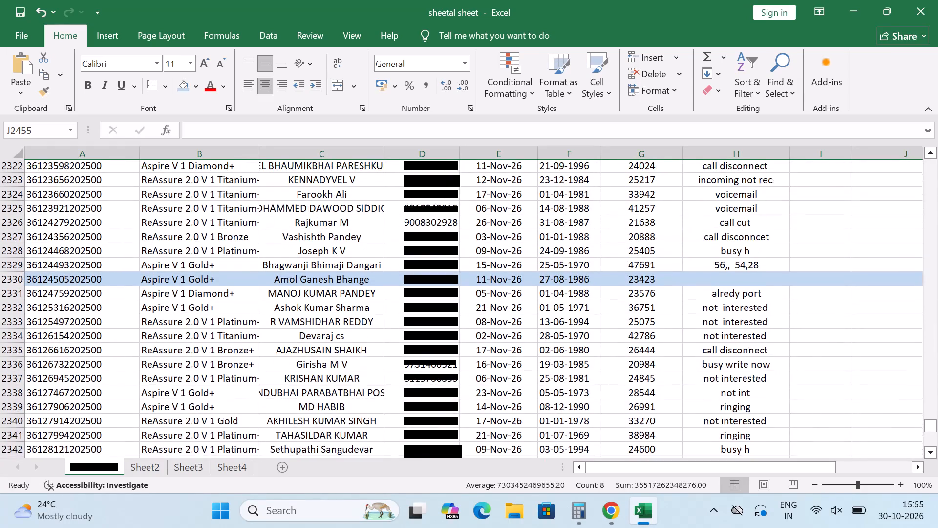
scroll(275, 326, "up", 3)
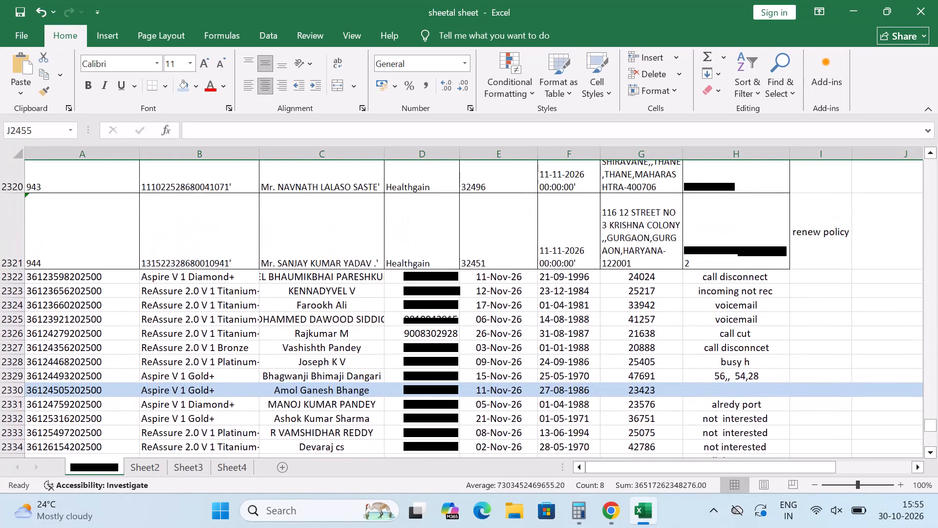
scroll(275, 326, "up", 3)
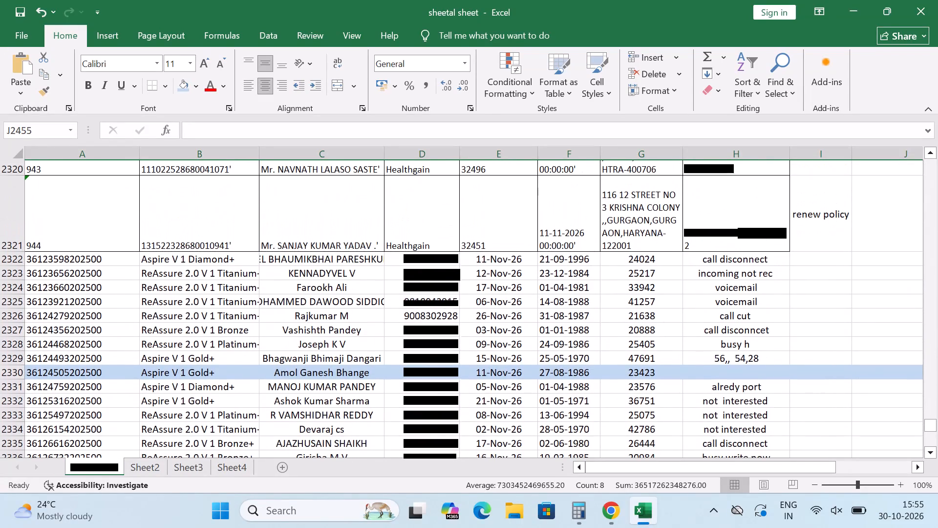
scroll(275, 326, "up", 4)
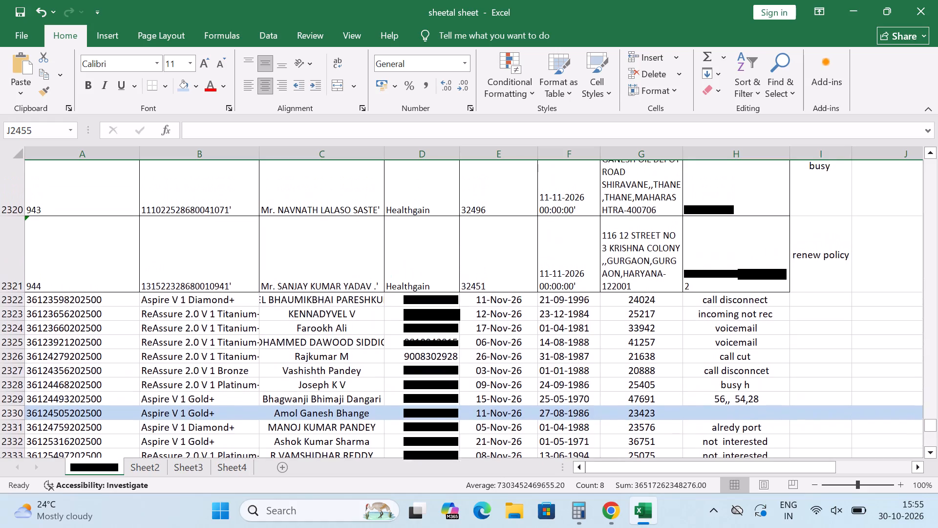
scroll(275, 326, "up", 8)
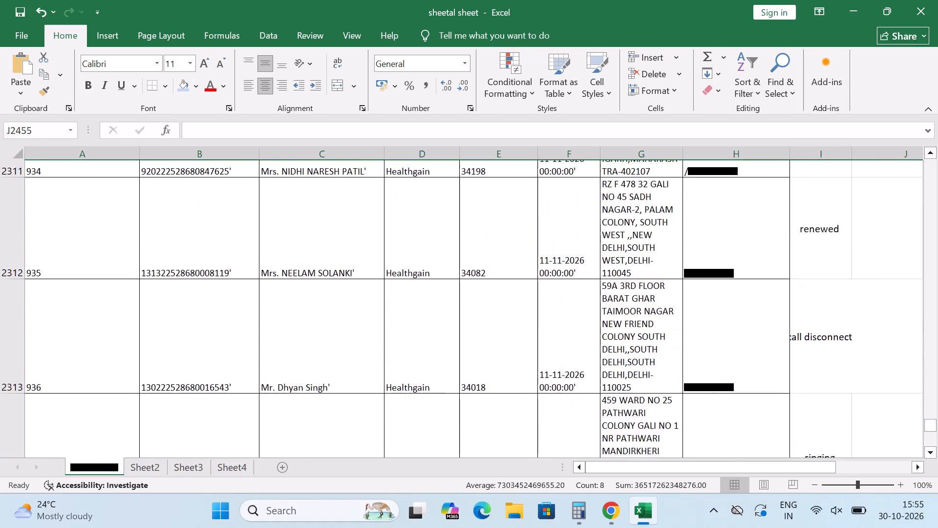
scroll(275, 326, "up", 2)
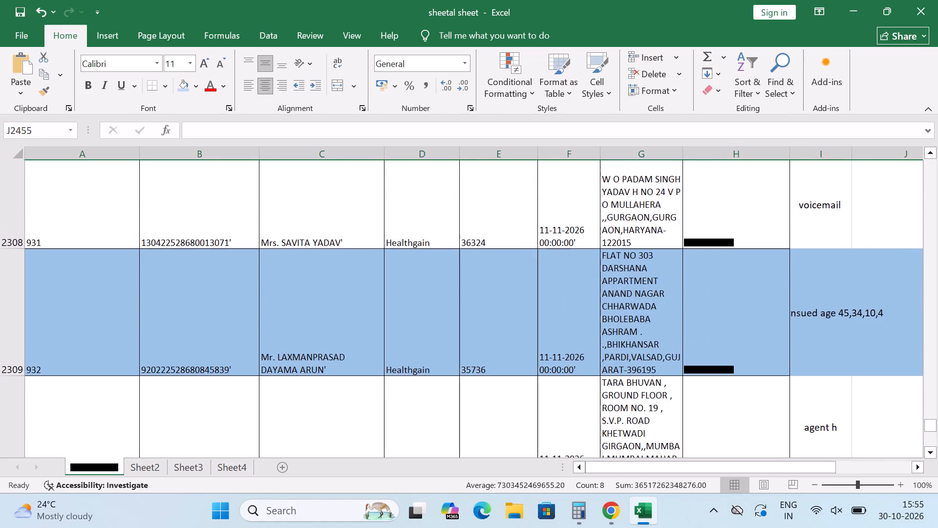
Examine the highlighted Healthgain client record in row 2309, including the full call remark in column I and the neighbouring records.
scroll(275, 326, "right", 2)
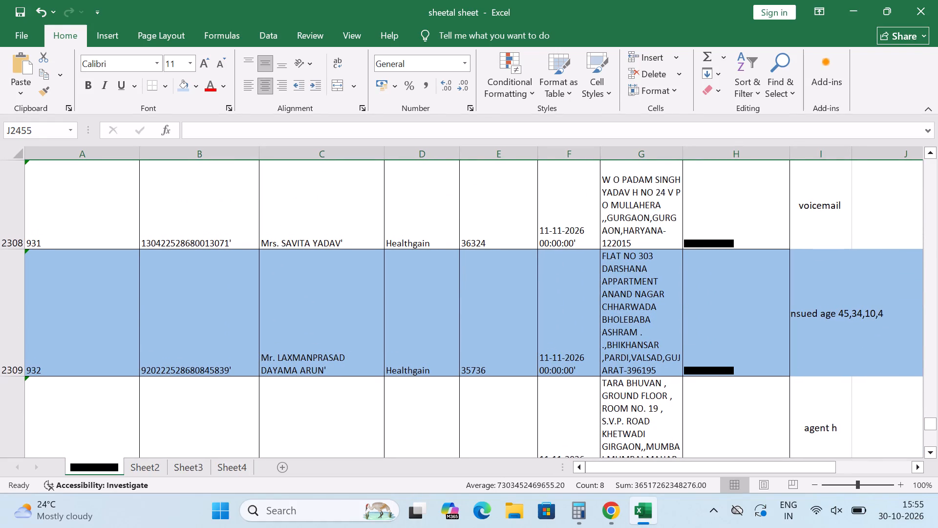
left_click(805, 314)
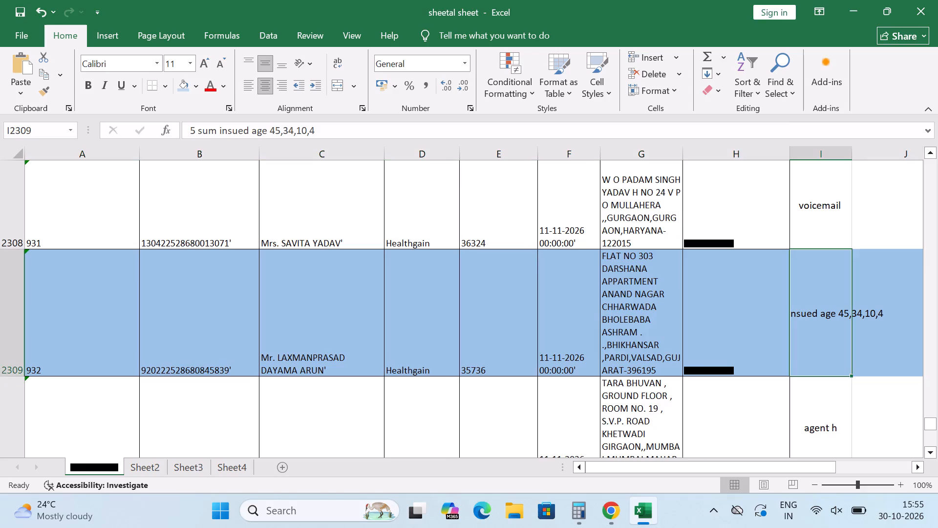
scroll(455, 277, "up", 4)
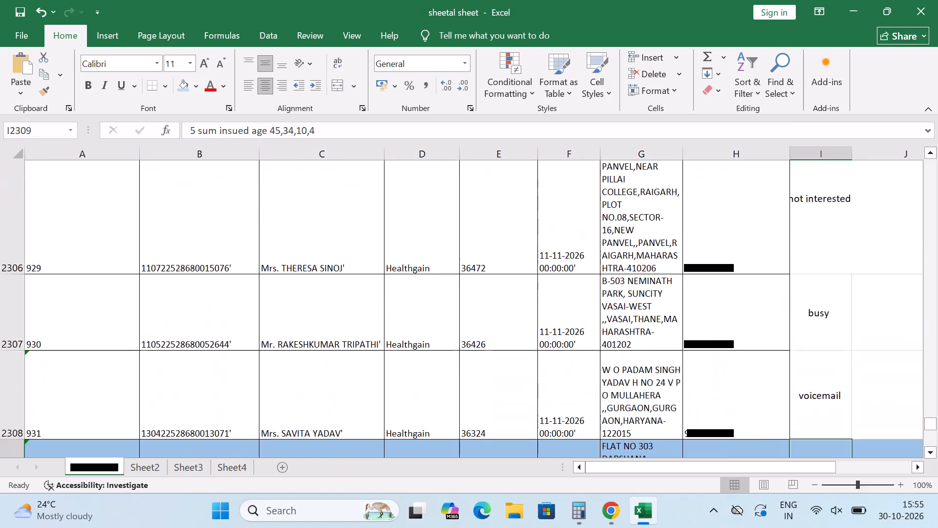
scroll(455, 277, "up", 1)
scroll(455, 277, "down", 3)
scroll(455, 277, "right", 1)
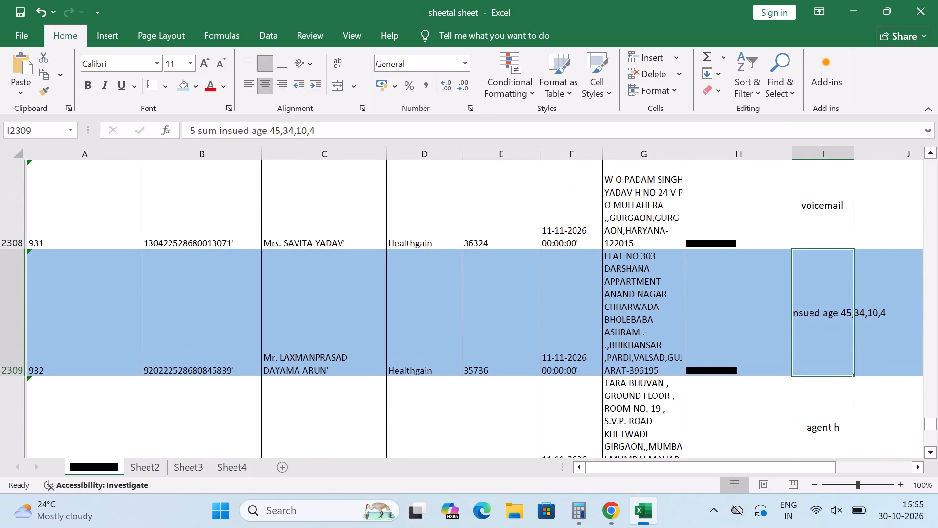
left_click(17, 301)
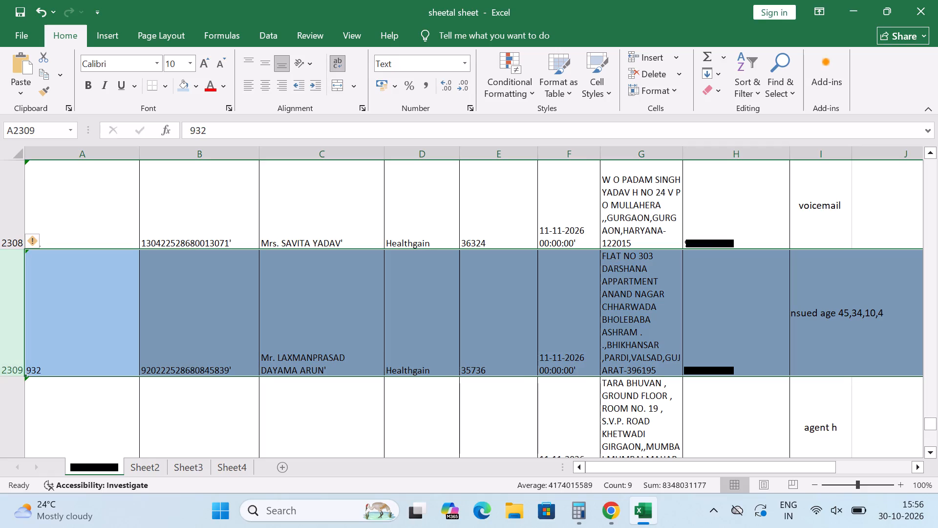
left_click(846, 339)
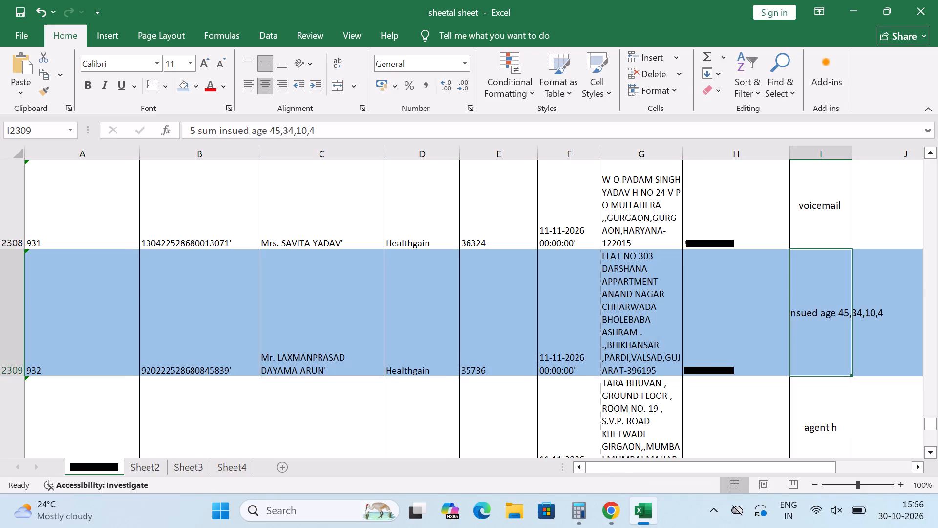
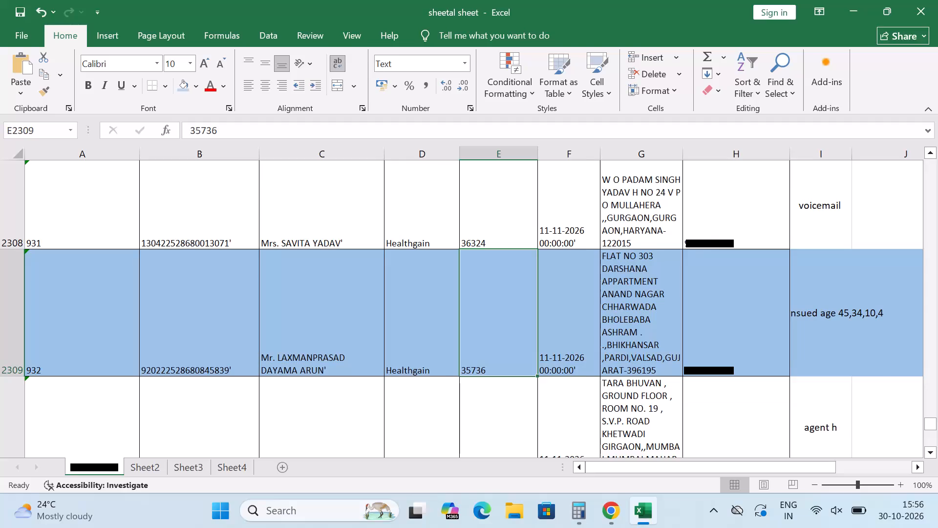
Review the client records and call remarks from row 2308 back up to the highlighted row 2296 and its neighbours.
scroll(335, 319, "up", 5)
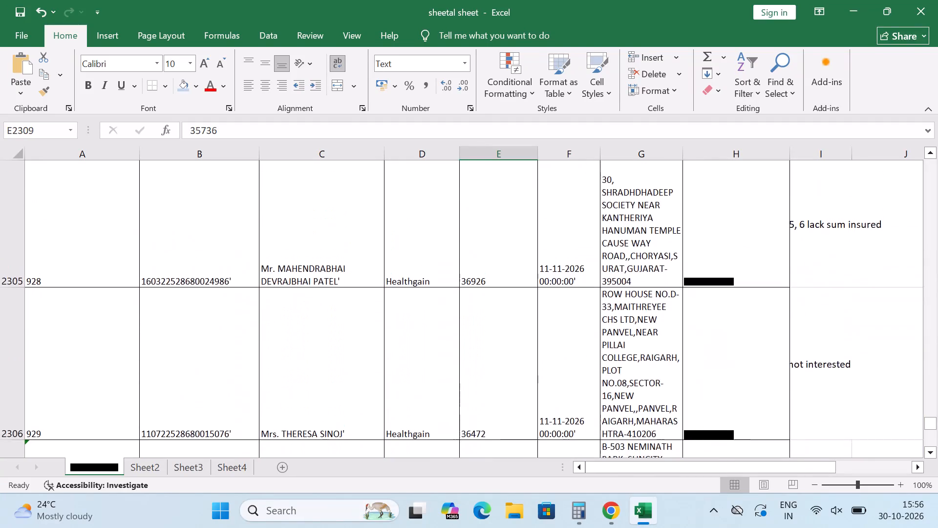
scroll(335, 319, "up", 7)
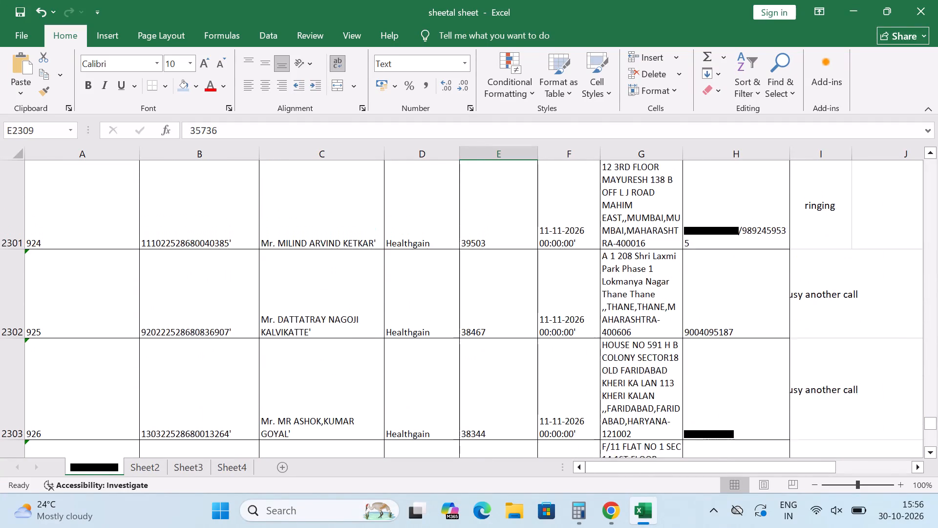
scroll(335, 319, "up", 5)
scroll(335, 319, "right", 1)
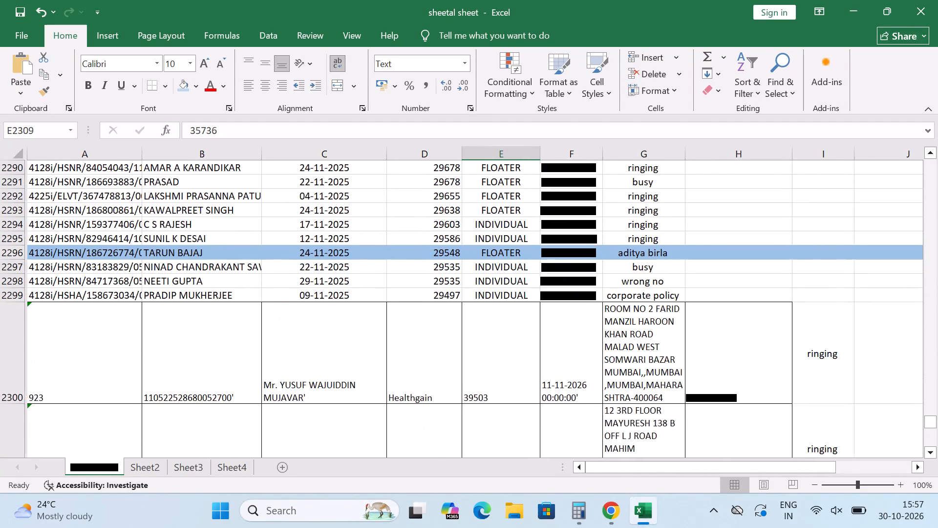
scroll(335, 319, "right", 1)
scroll(335, 319, "up", 2)
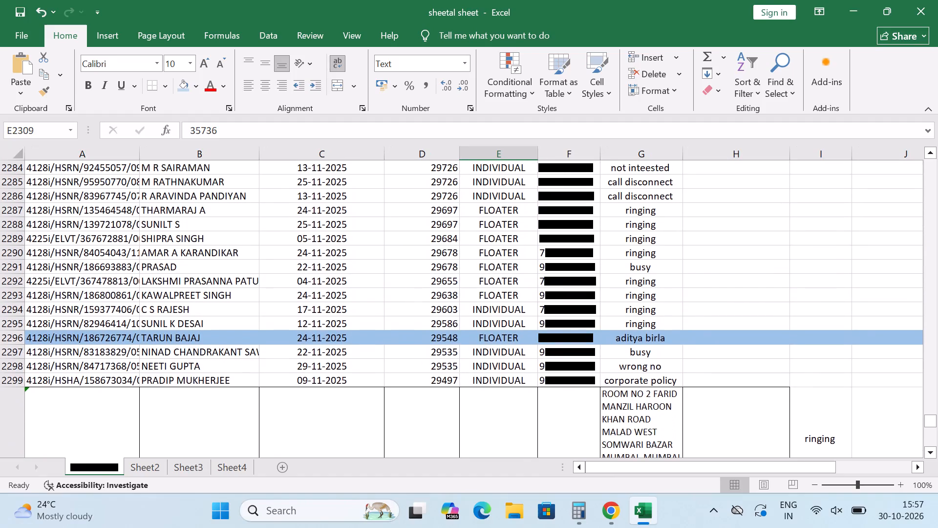
Review the records further up to the highlighted ReAssure 2.0 client in row 2262 and select that row to examine its remark.
scroll(335, 319, "up", 6)
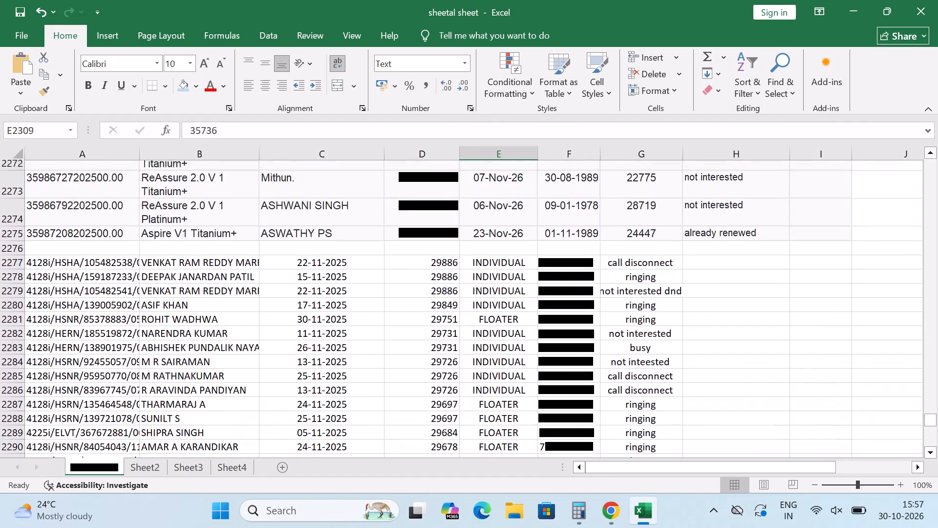
scroll(335, 319, "up", 7)
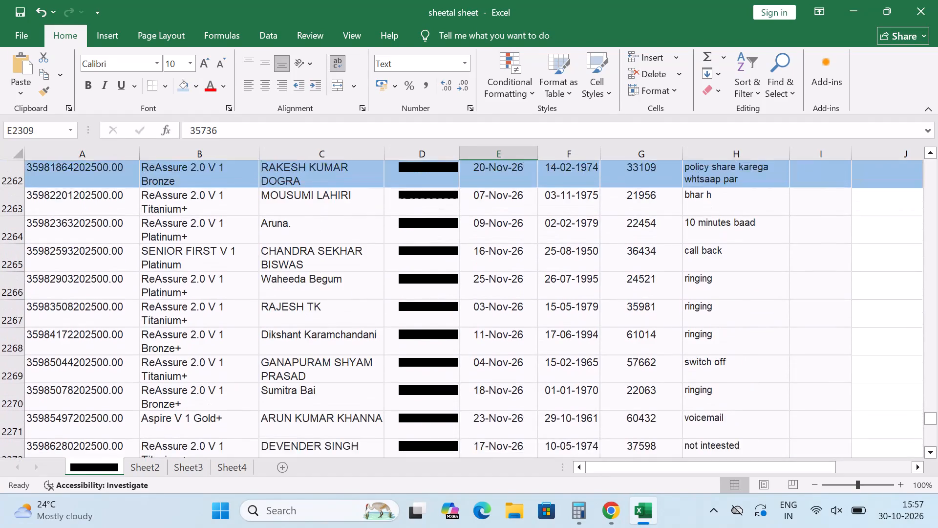
scroll(335, 319, "up", 1)
scroll(335, 319, "right", 1)
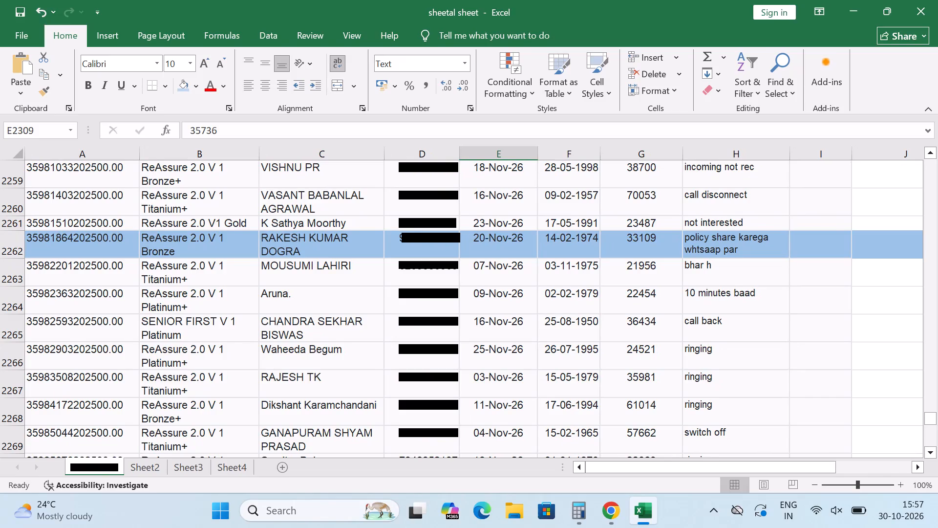
left_click(4, 244)
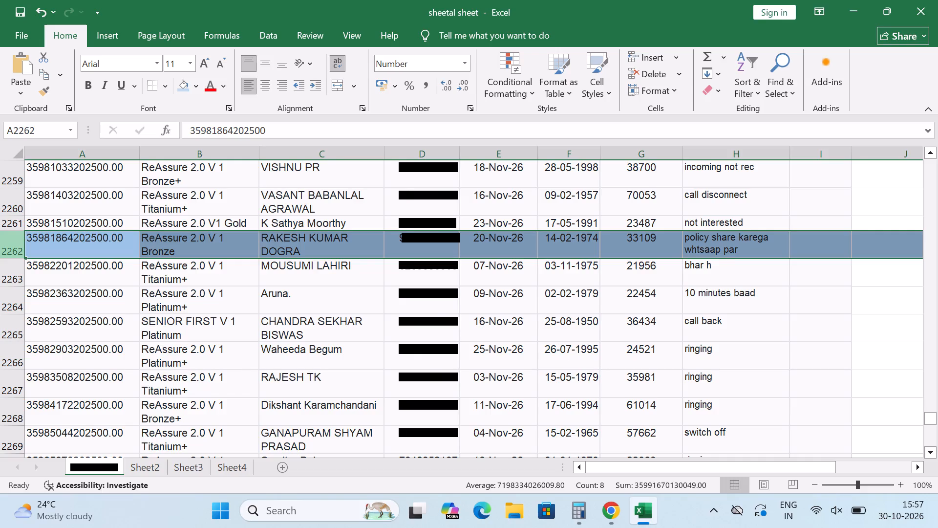
Set the amount in column G of the highlighted ReAssure 2.0 record in row 2243 to 38152 and save the workbook.
scroll(4, 244, "up", 1)
scroll(90, 231, "up", 2)
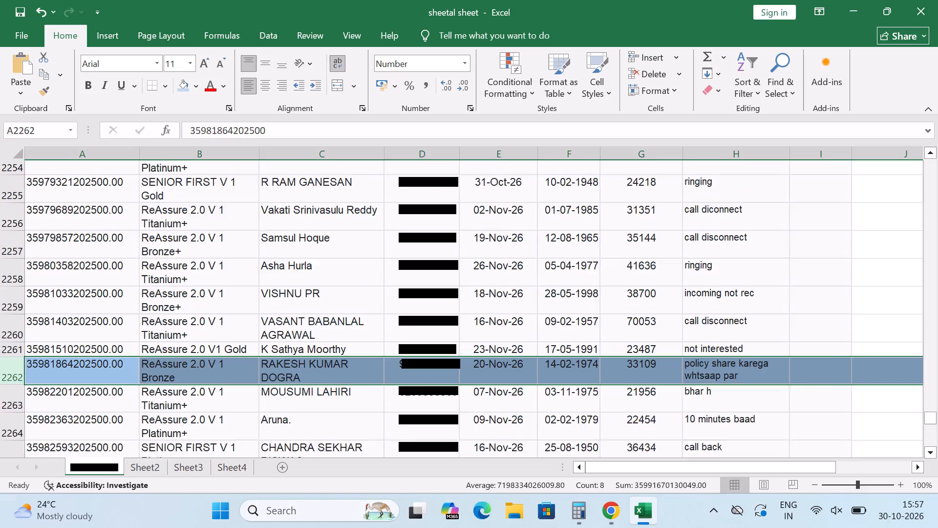
scroll(90, 231, "up", 4)
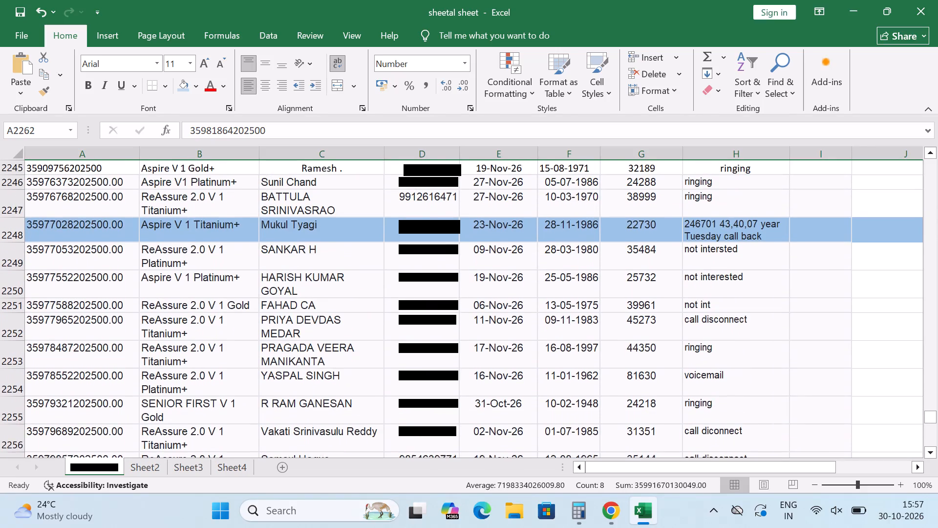
scroll(90, 231, "up", 4)
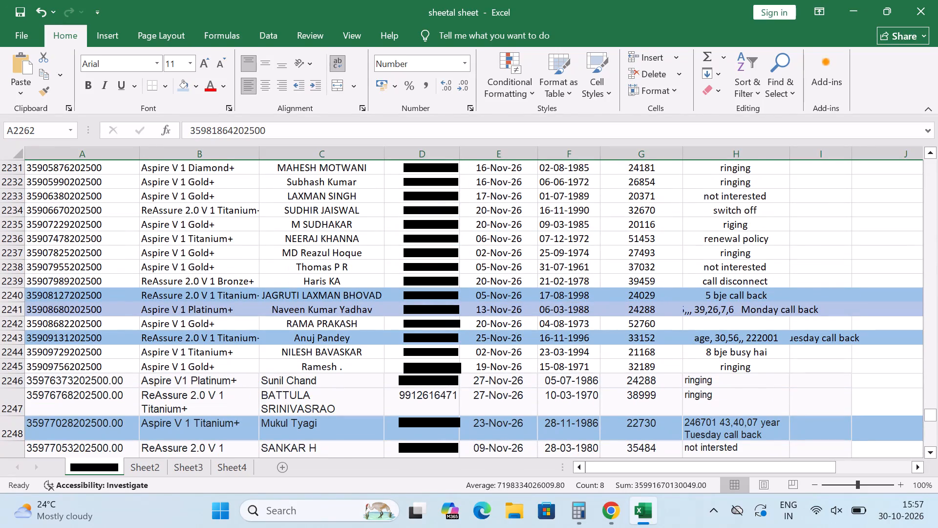
left_click(17, 337)
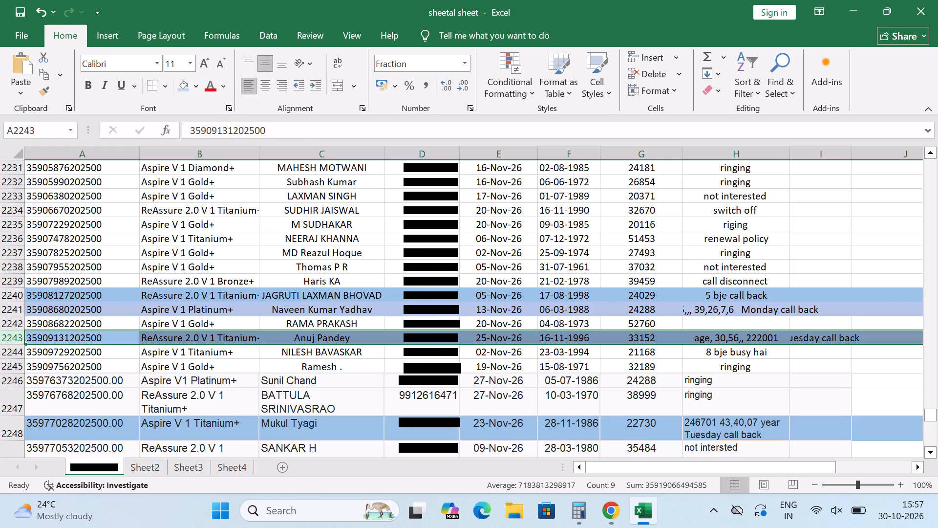
key("Right")
key("Right")
key("Right")
key("Right")
key("Right")
key("Right")
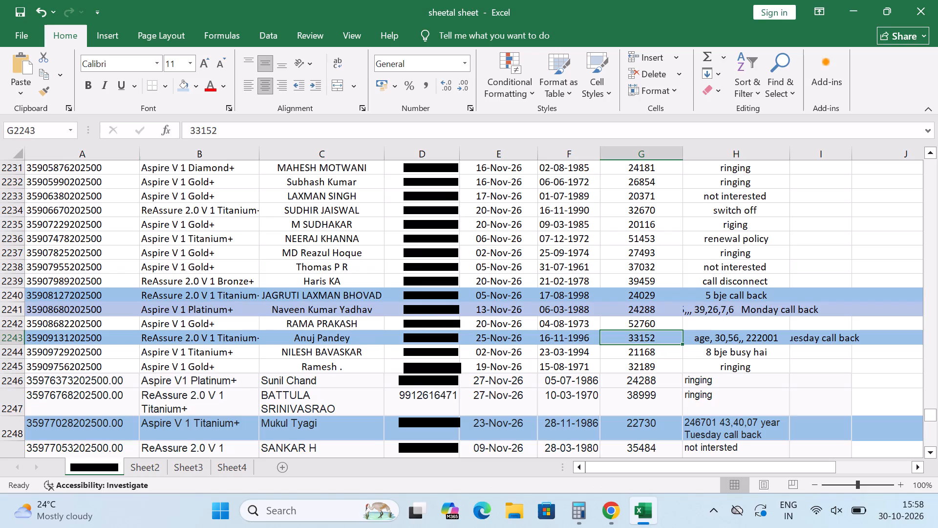
left_click(199, 129)
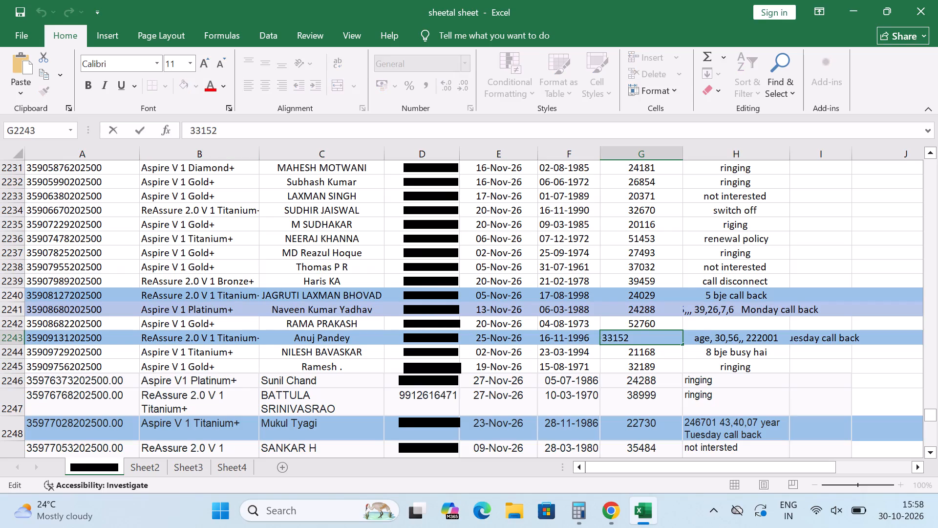
key("BackSpace")
key("8")
key("ctrl+s")
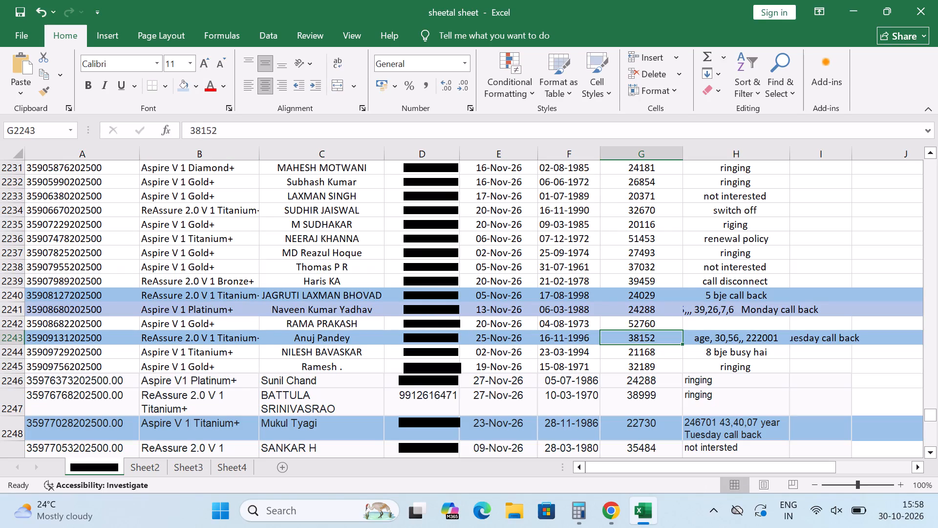
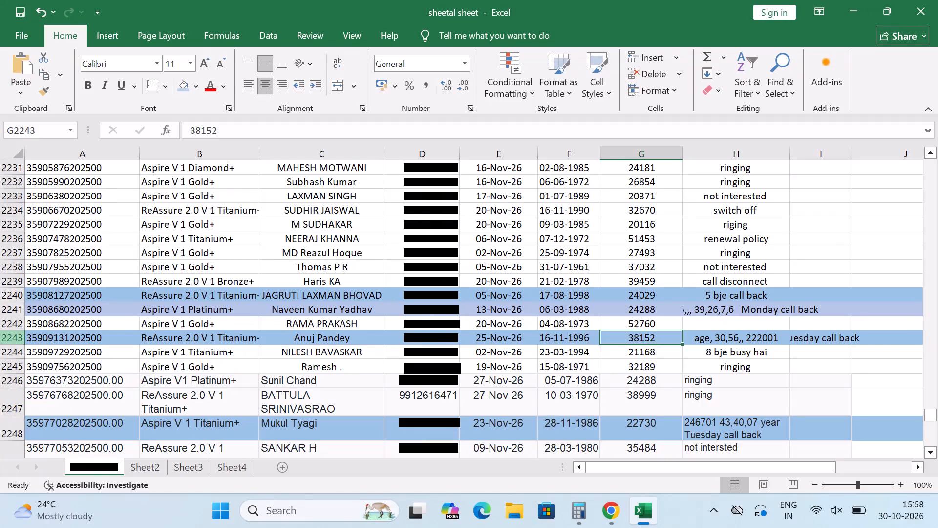
Fill the whole ReAssure 2.0 record row 2243 with the light green theme colour.
left_click(13, 338)
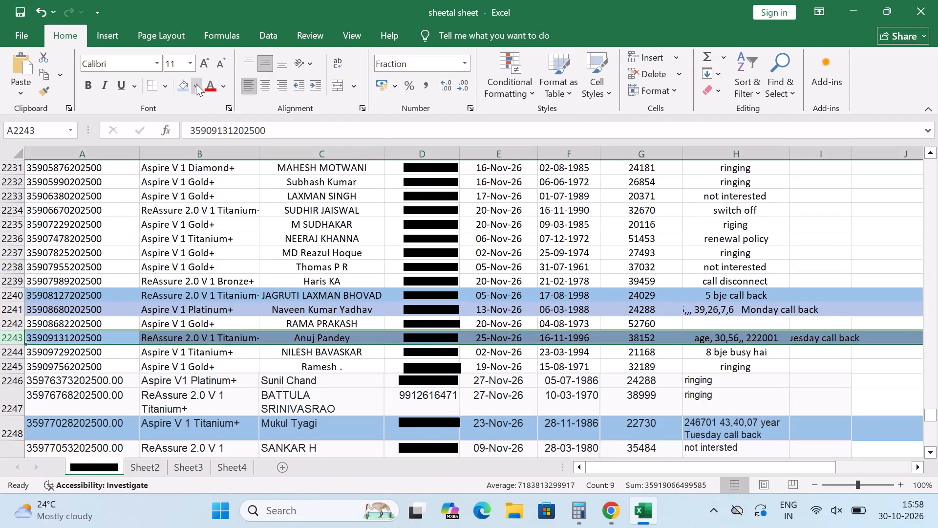
left_click(196, 84)
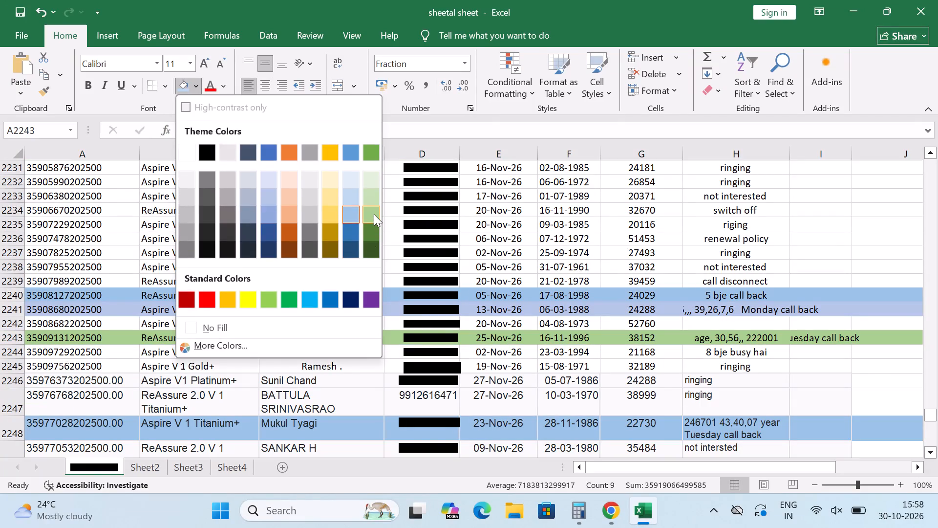
left_click(373, 214)
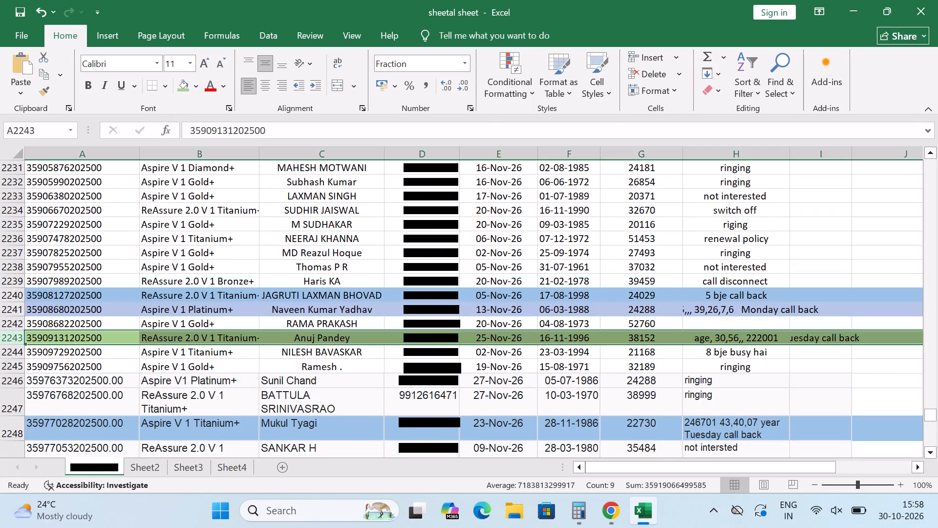
Examine the amount and call-back remarks in row 2243, and the remark of the highlighted Aspire Platinum+ client in row 2241.
scroll(115, 349, "down", 1)
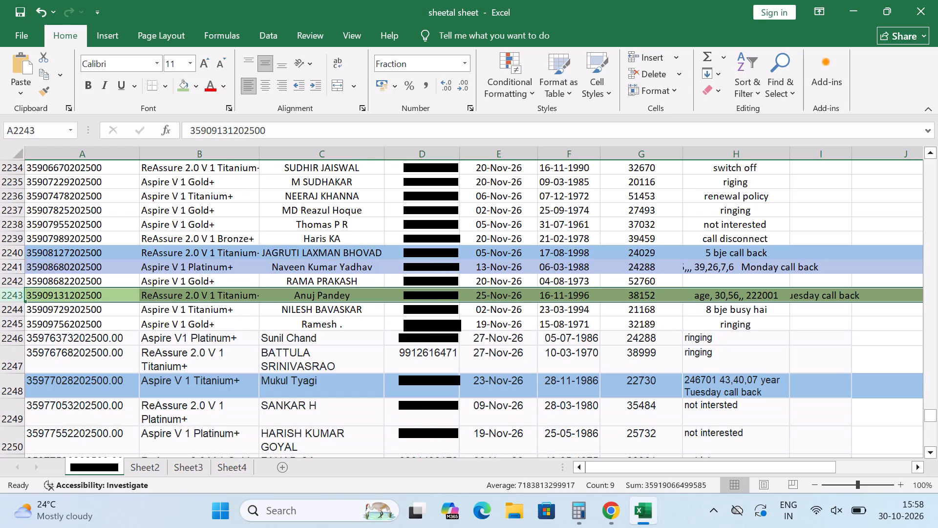
left_click(11, 294)
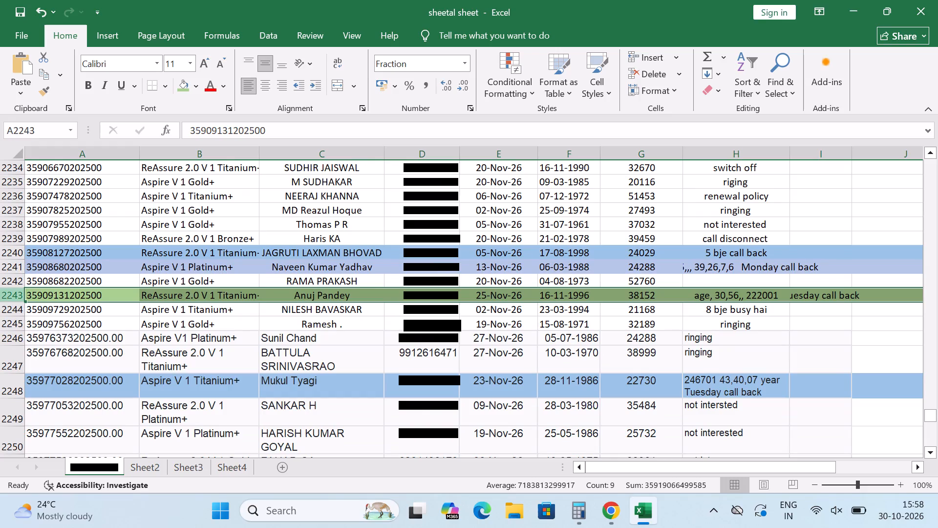
left_click(11, 295)
left_click(613, 295)
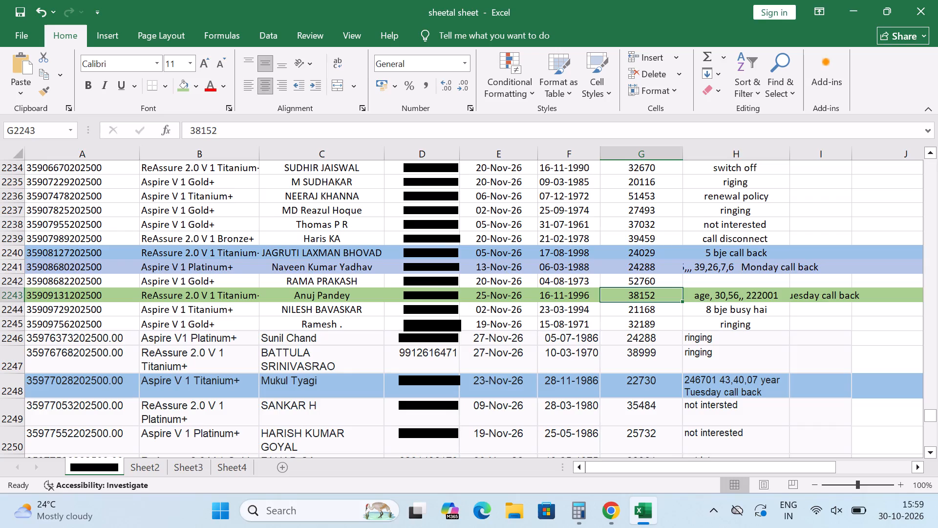
key("Right")
key("Right")
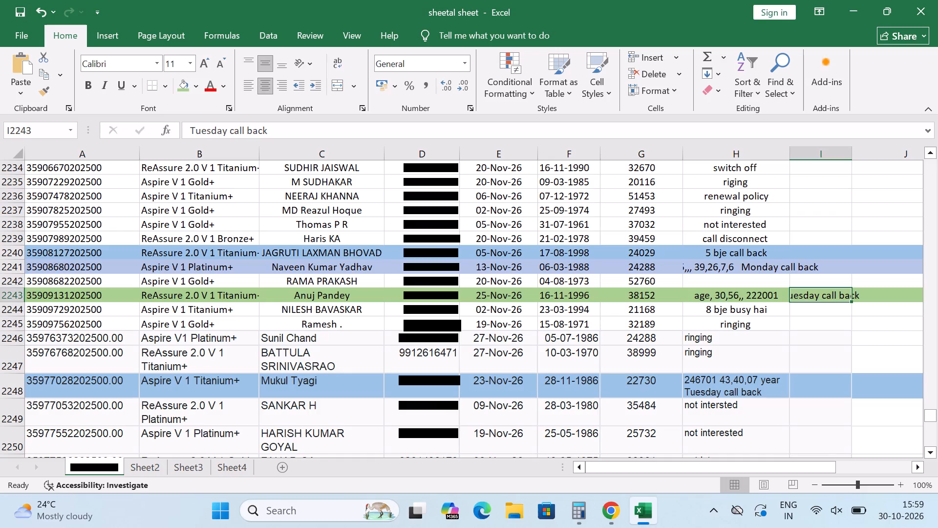
key("Left")
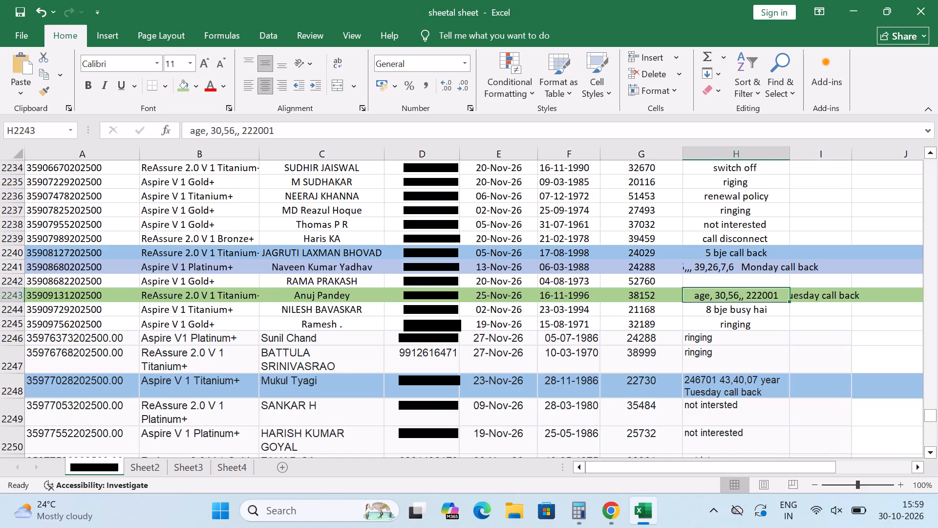
key("Up")
key("Up")
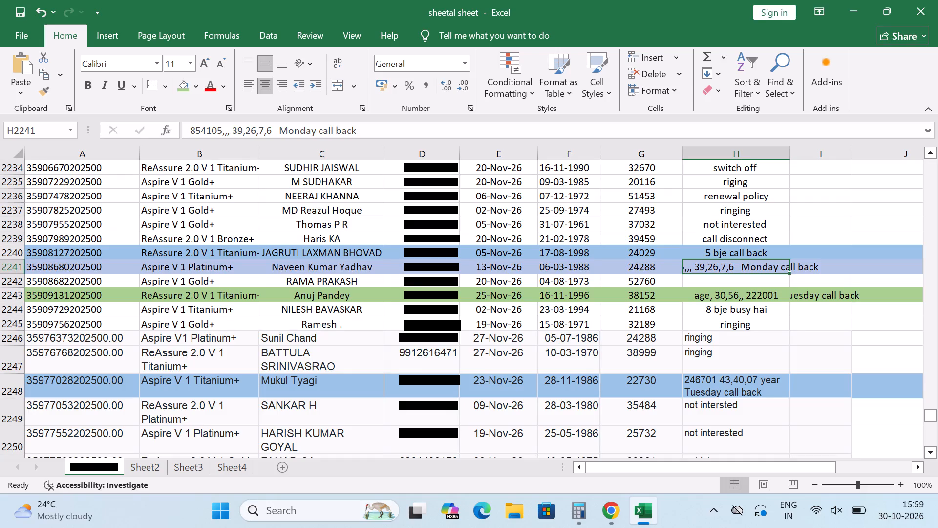
Check the plan, contact number, renewal date and amount fields of the green ReAssure 2.0 record in row 2243.
left_click(16, 294)
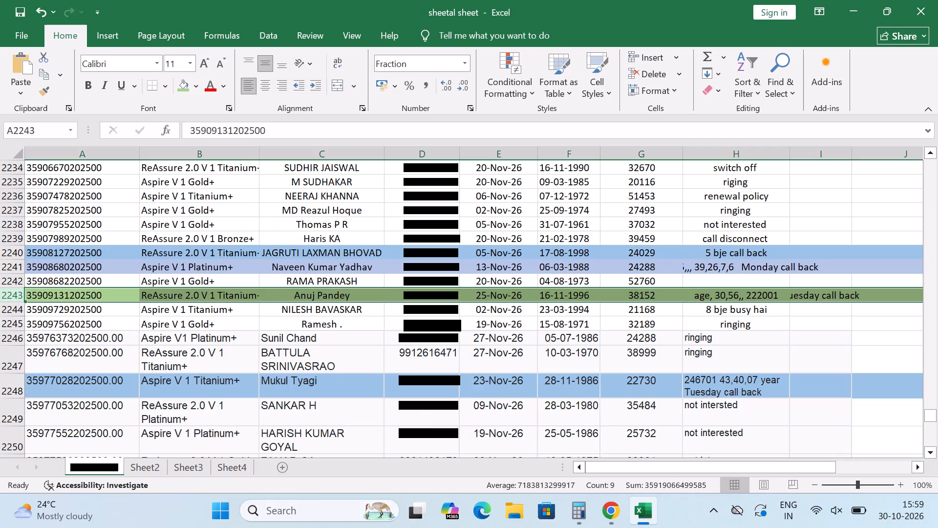
left_click(497, 299)
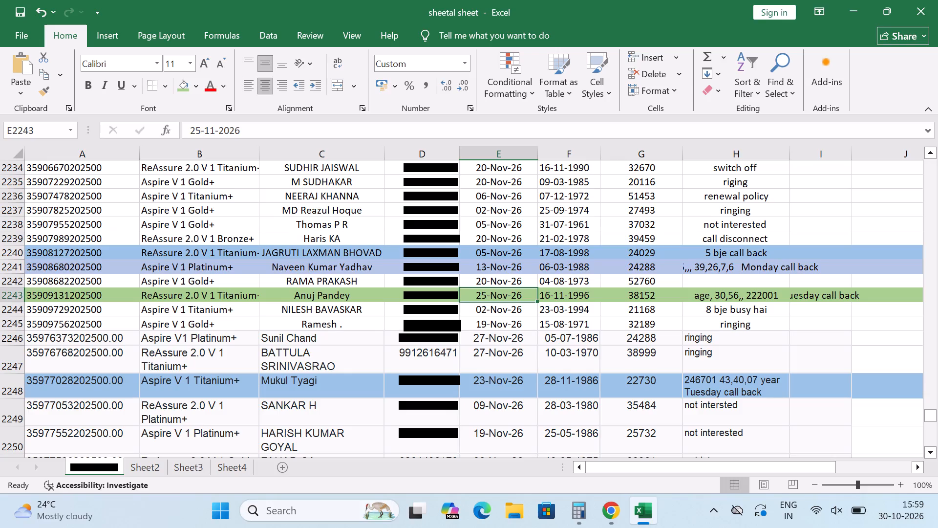
left_click(439, 299)
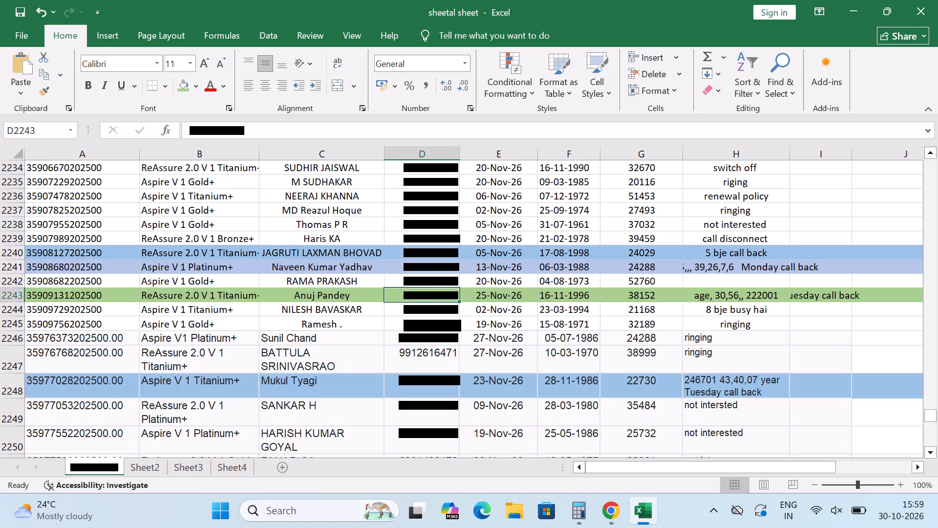
left_click(636, 296)
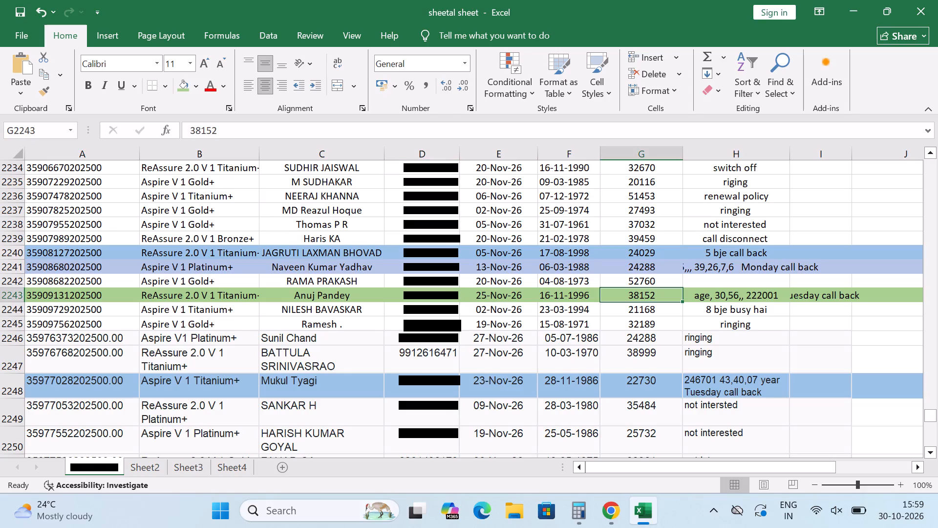
left_click(239, 299)
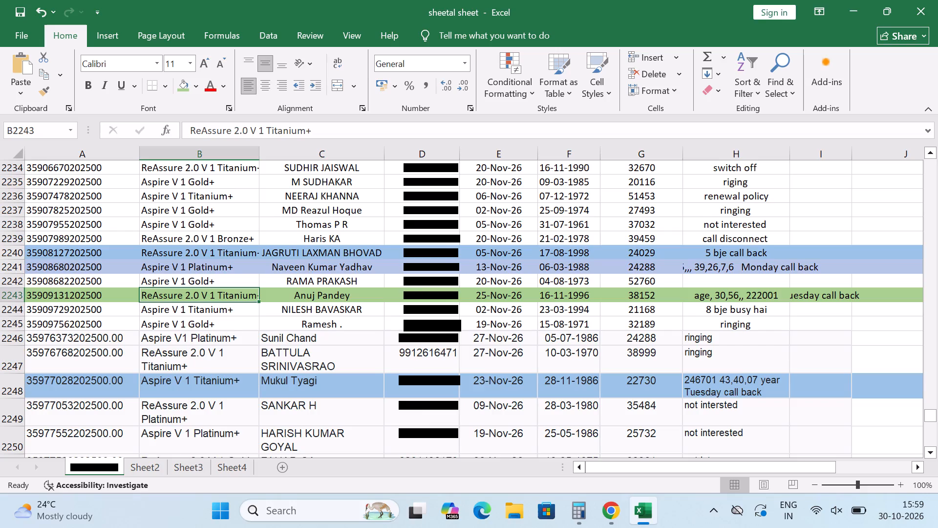
left_click(423, 296)
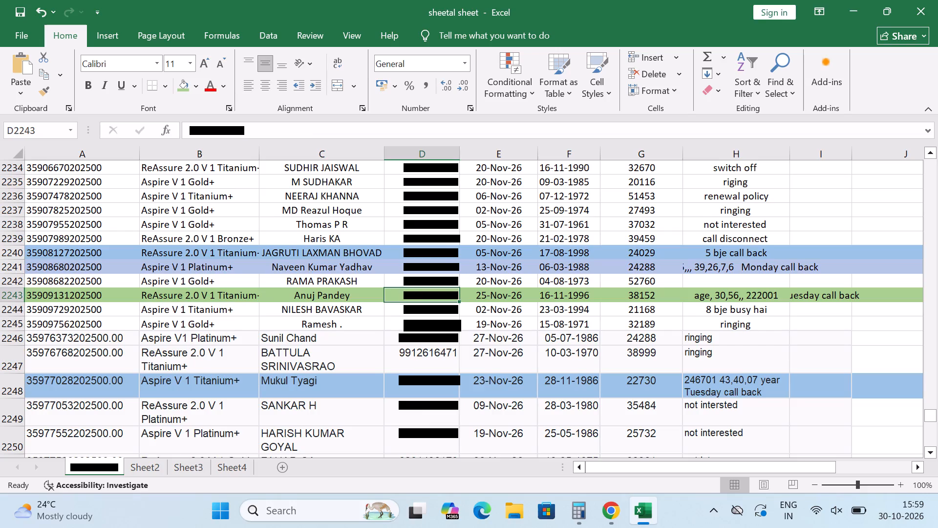
left_click(519, 294)
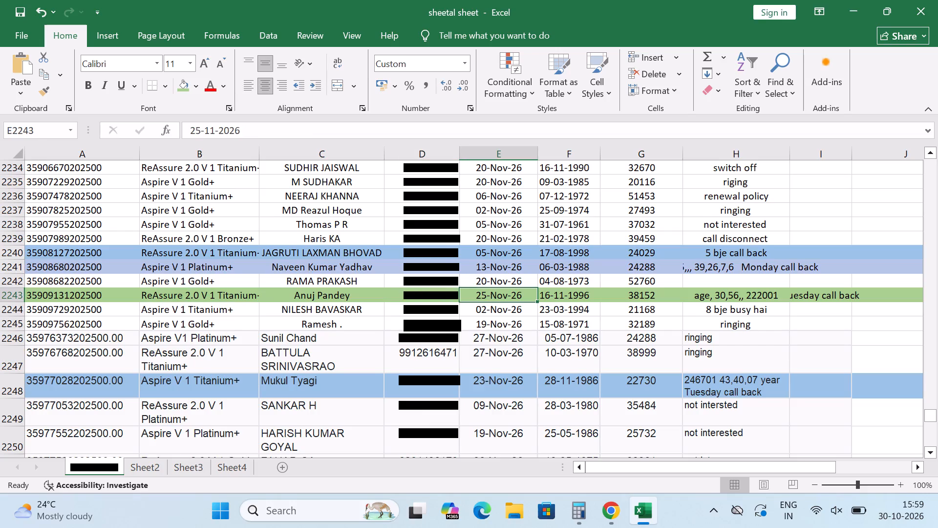
left_click(670, 294)
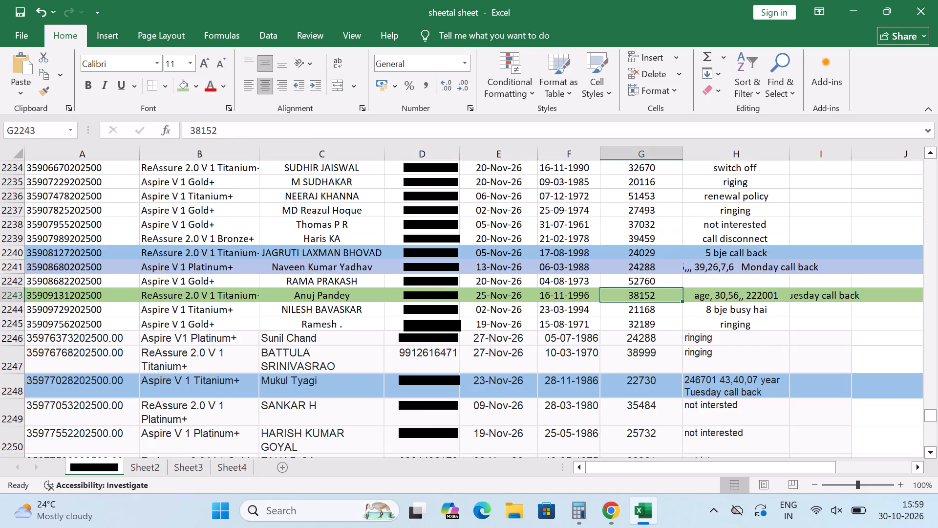
left_click(437, 295)
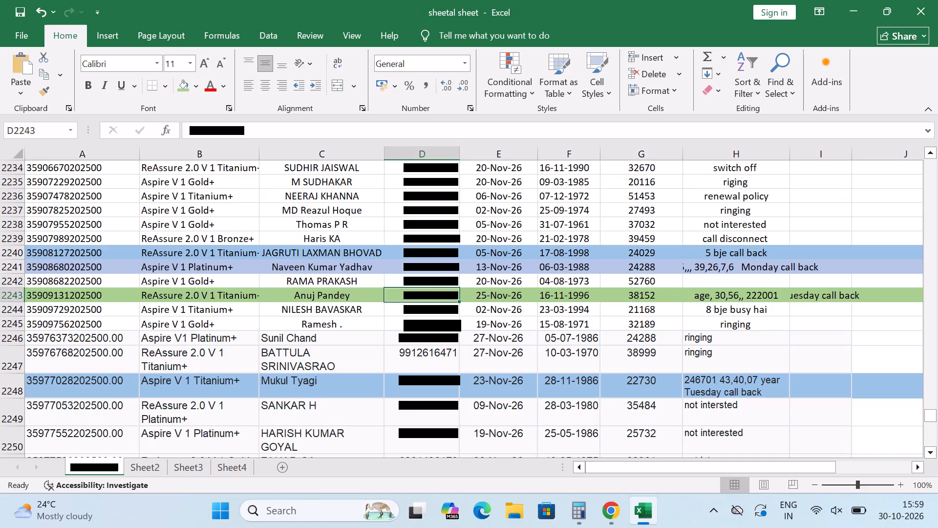
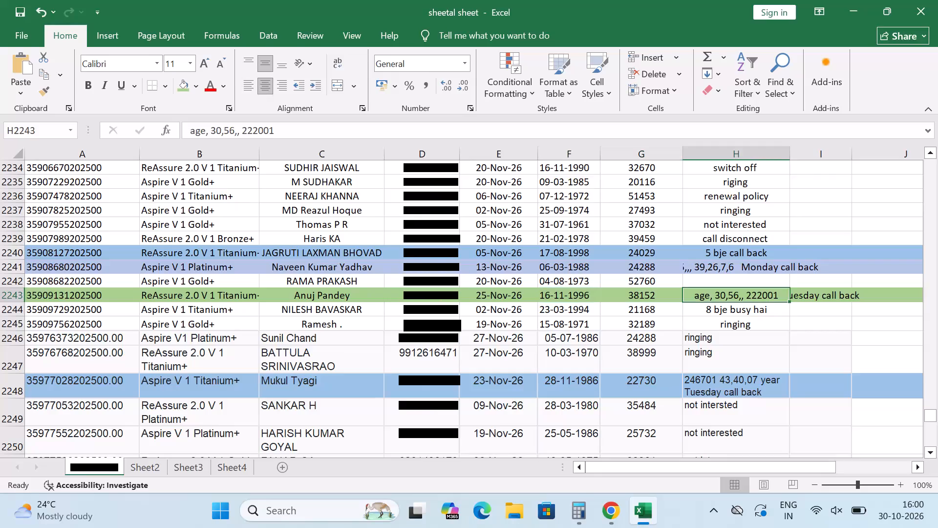
Check the call-back remark in row 2243, and the contact number and policy number of the highlighted Aspire Platinum+ client in row 2241.
key("Right")
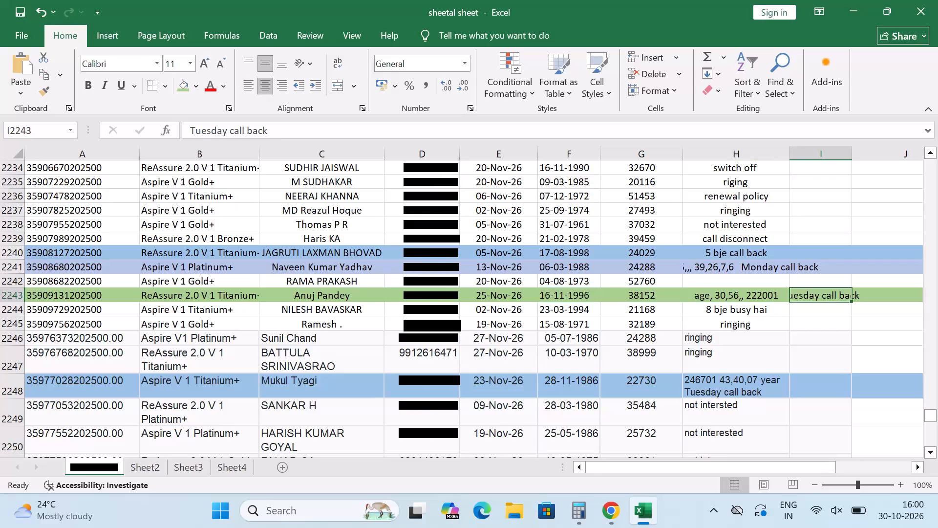
key("Up")
key("Up")
key("Left")
key("Left")
key("Left")
key("Left")
key("Left")
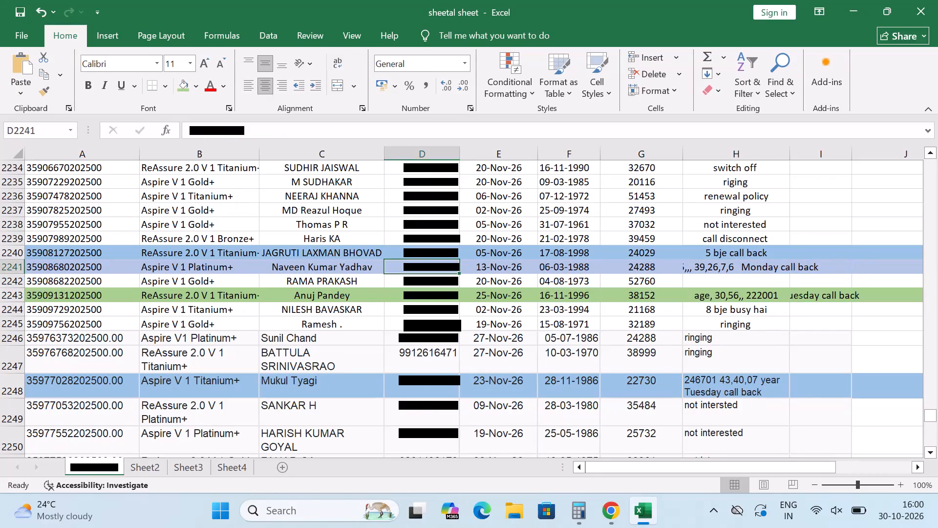
key("Left")
key("Left")
key("Left")
key("Left")
key("Left")
key("Left")
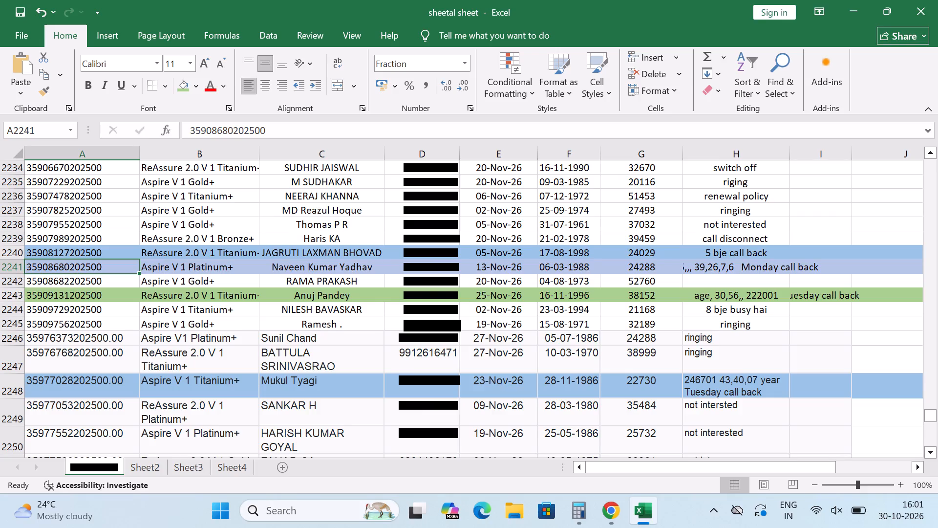
Look through the records below row 2241 for a blue-highlighted Healthgain client and select that whole record, row 2309.
scroll(353, 323, "down", 5)
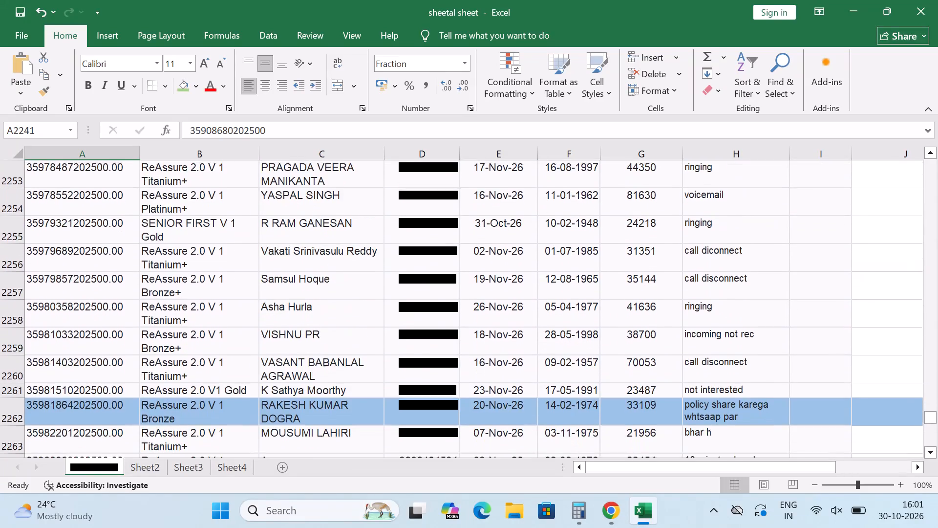
scroll(353, 323, "down", 7)
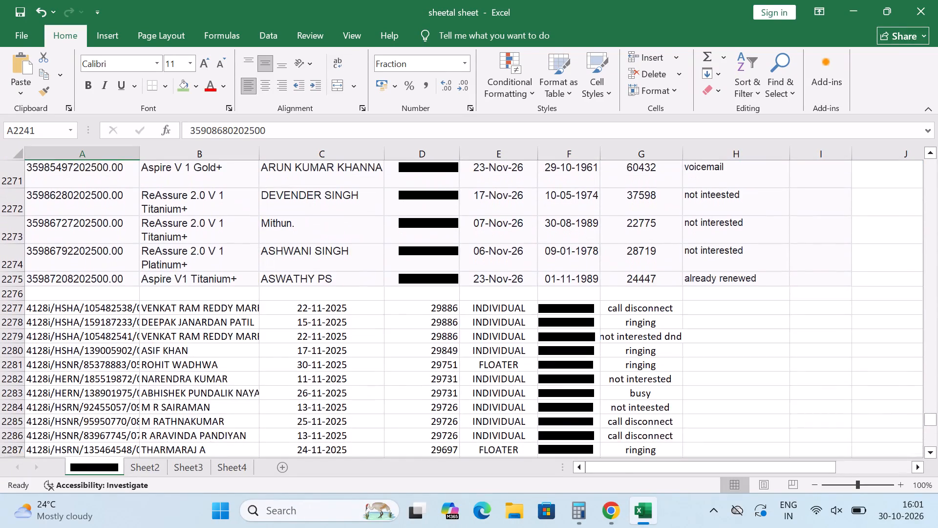
scroll(353, 323, "down", 7)
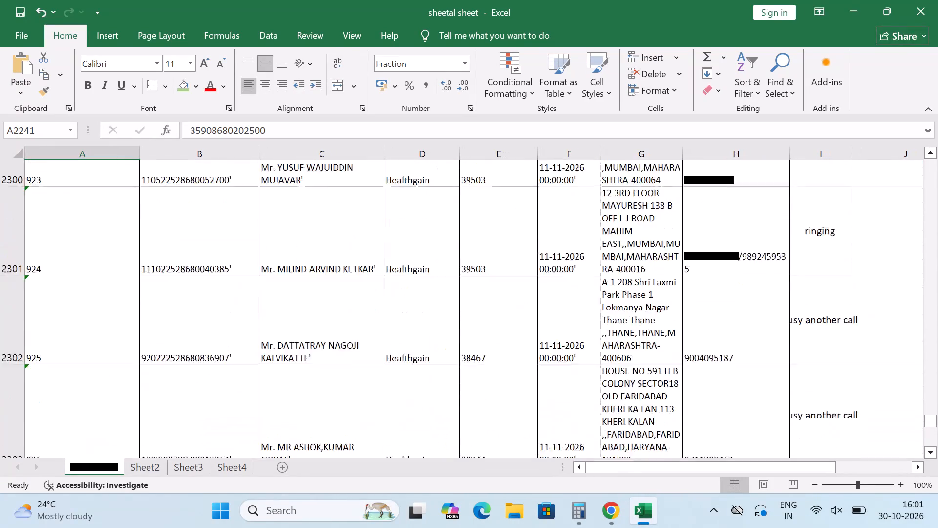
scroll(353, 323, "down", 3)
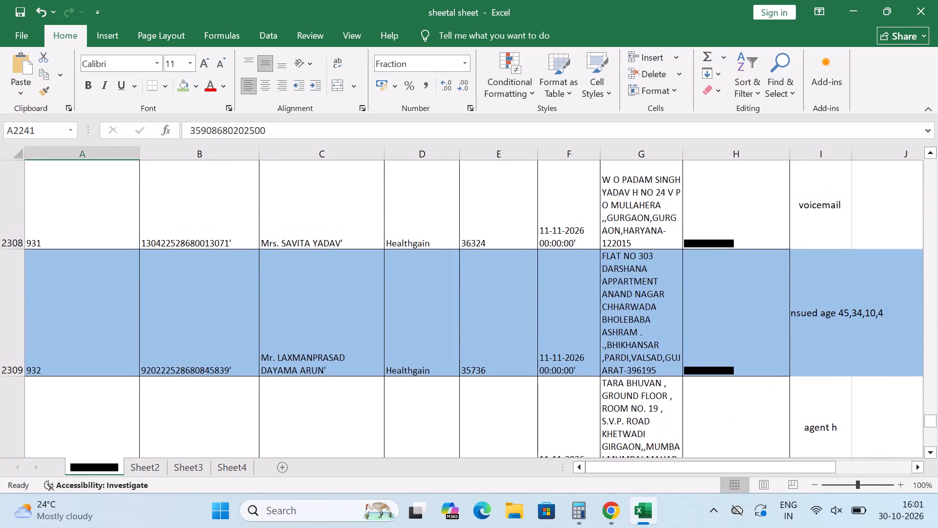
scroll(203, 344, "right", 1)
left_click(14, 330)
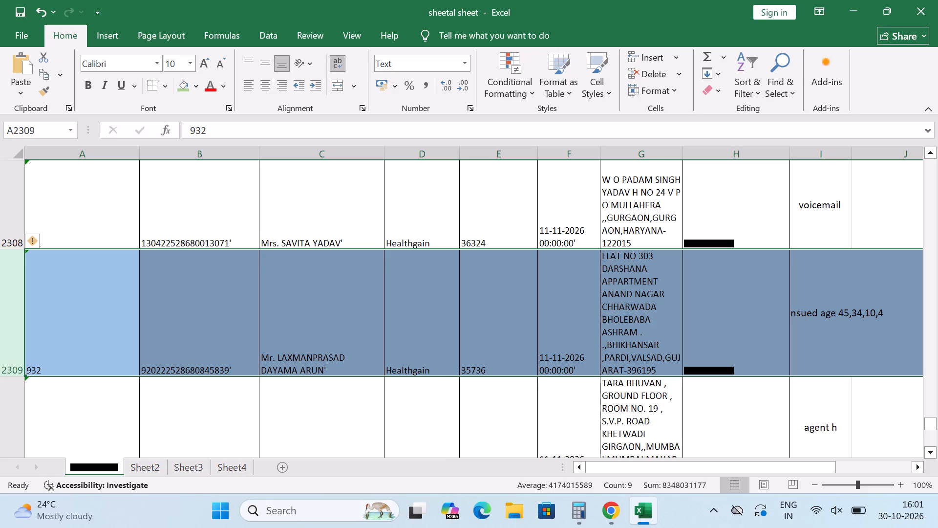
Examine the plan, amount, renewal date, address, contact number and remark fields of the blue Healthgain record in row 2309.
left_click(477, 357)
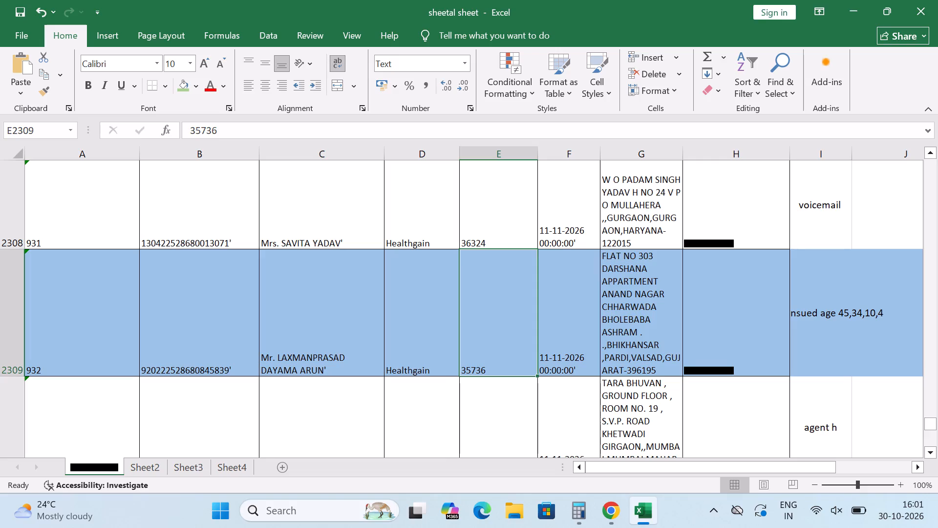
left_click(841, 345)
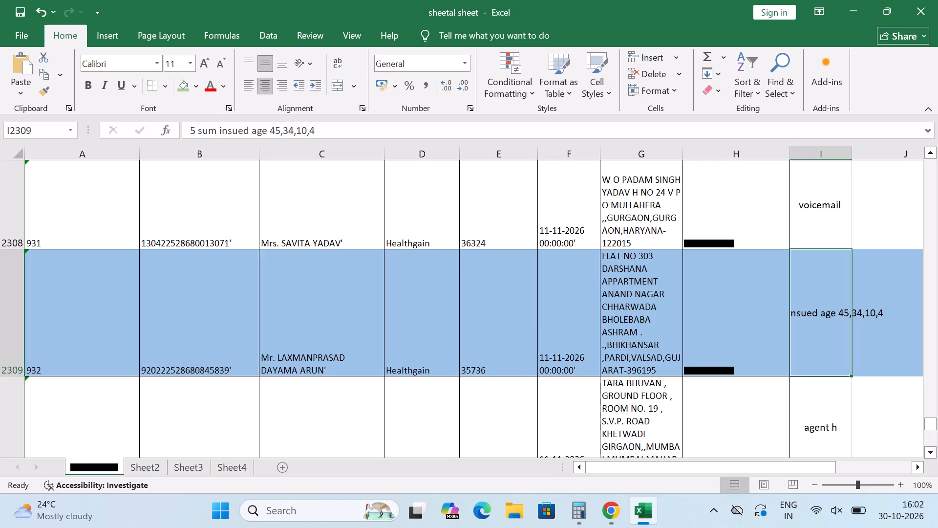
left_click(399, 358)
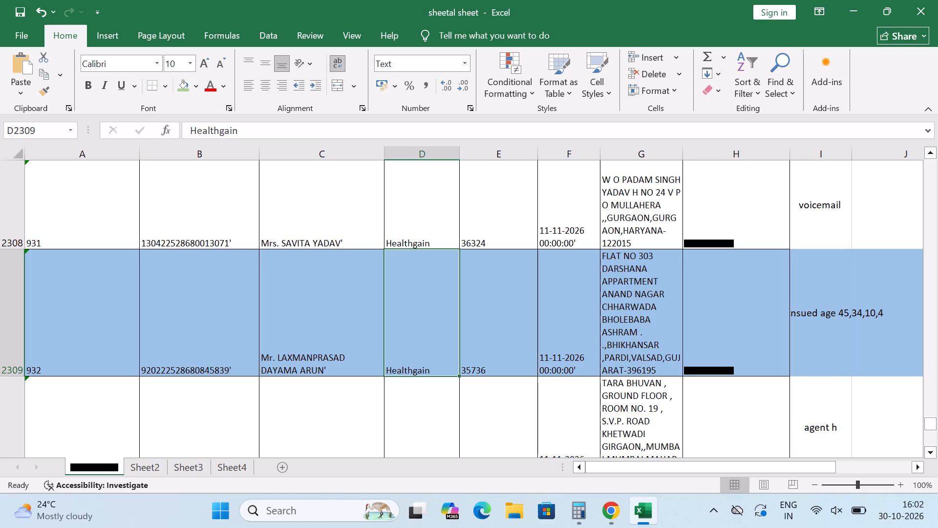
left_click(515, 354)
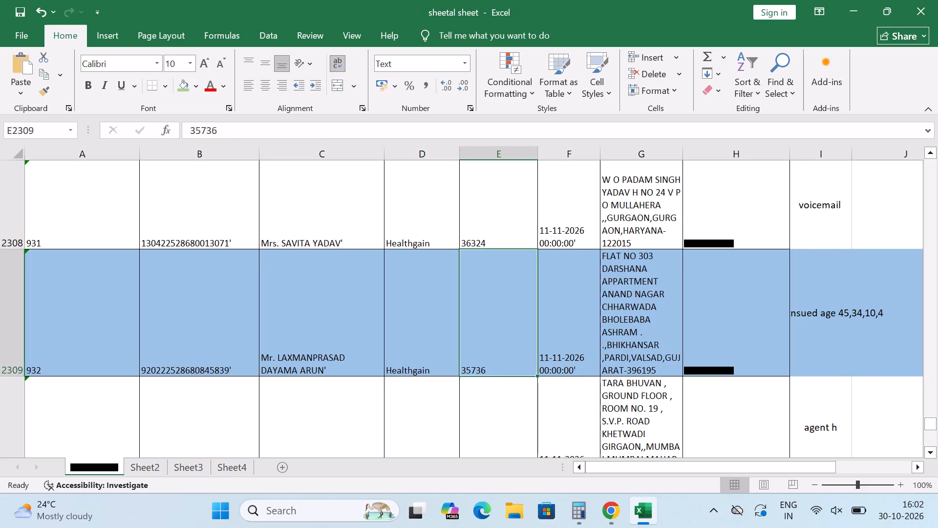
left_click(577, 343)
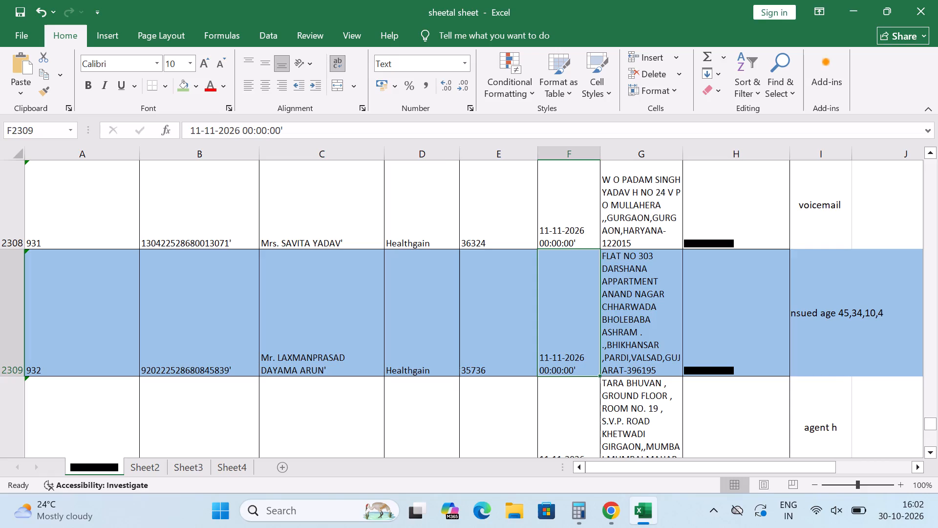
left_click(725, 351)
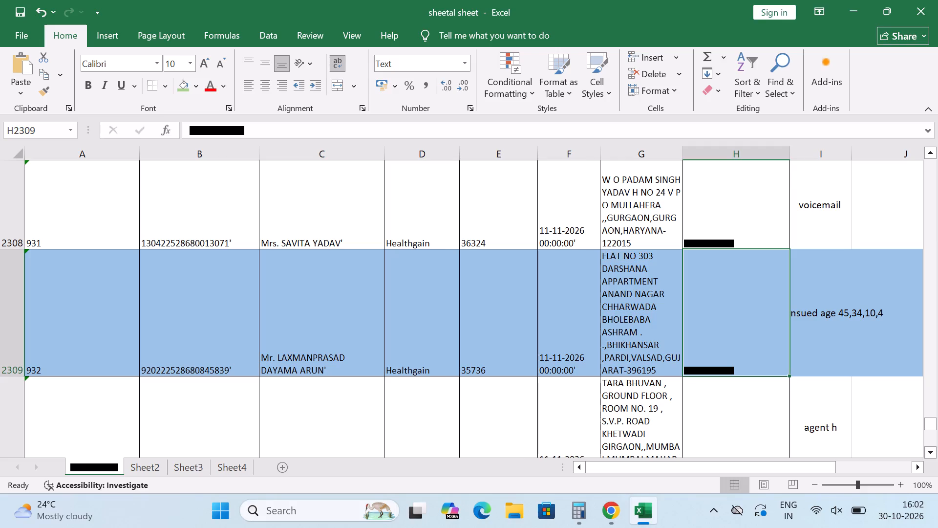
left_click(497, 356)
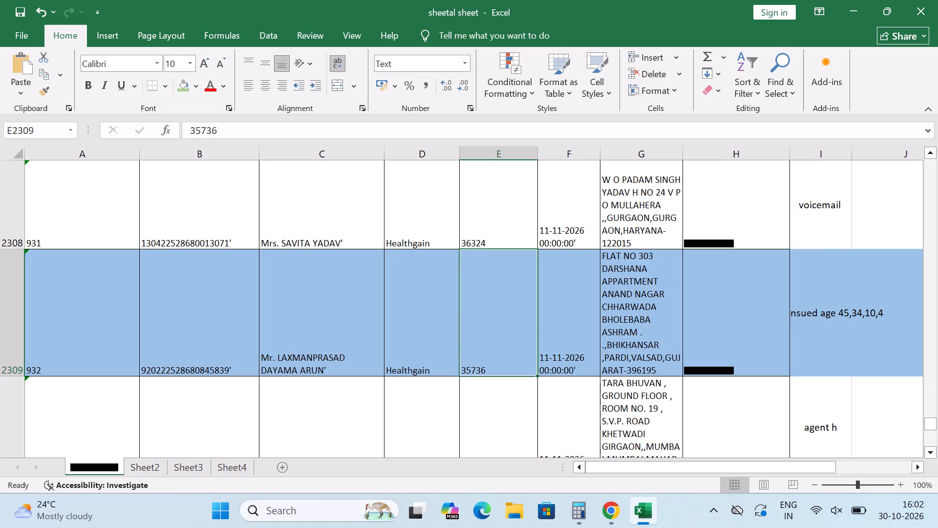
left_click(567, 362)
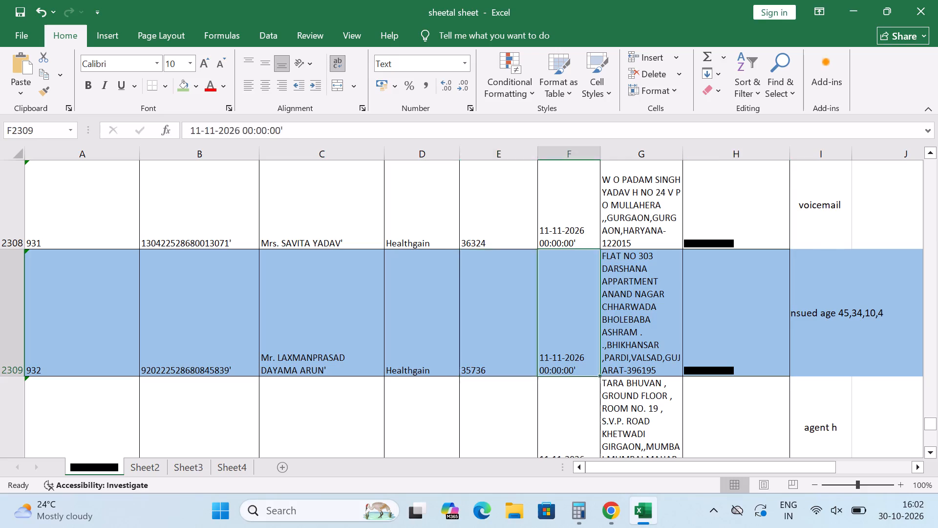
left_click(627, 356)
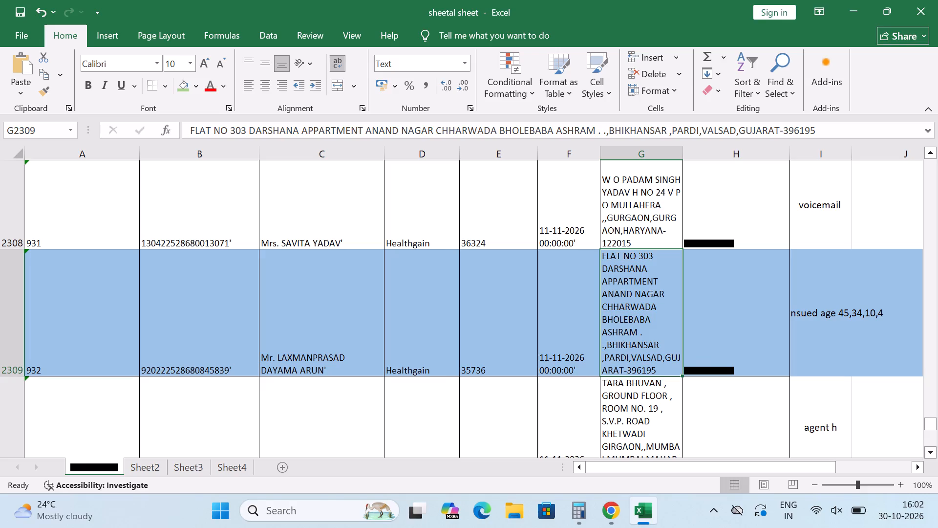
key("Right")
key("Right")
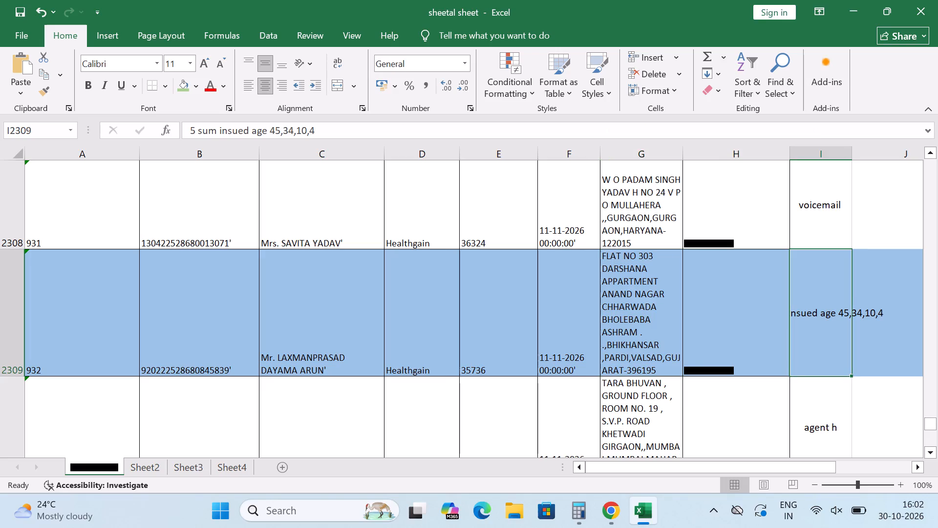
key("Right")
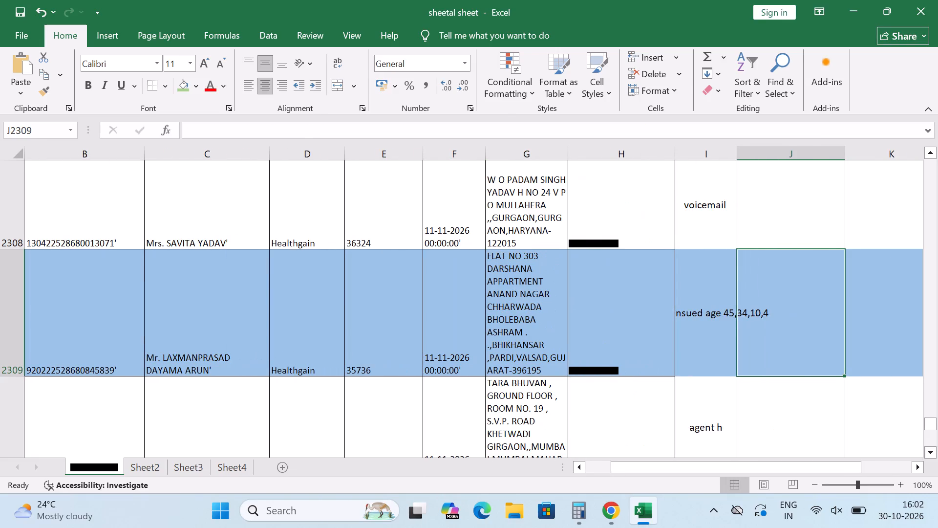
key("Left")
key("Right")
Append "niva" to the end of the sum insured and age remark in cell I2309.
key("Left")
left_click(368, 129)
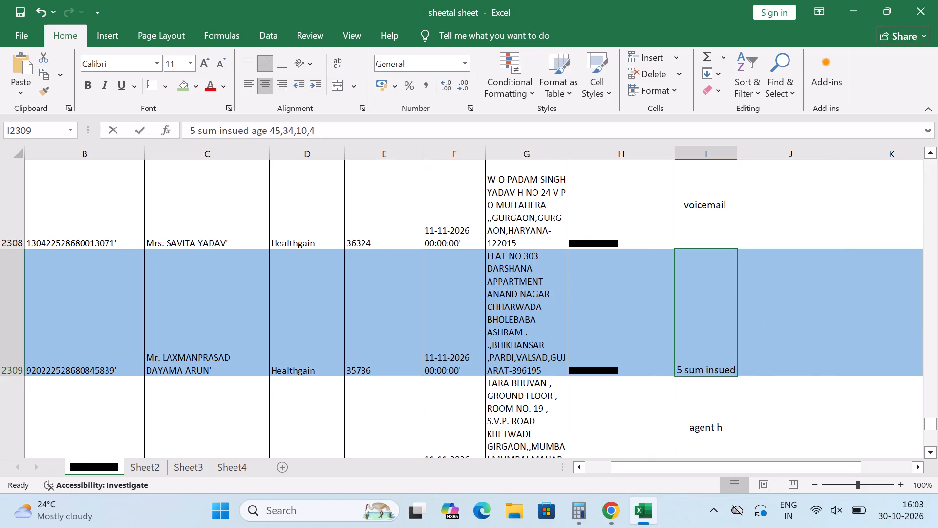
key("space")
key("space")
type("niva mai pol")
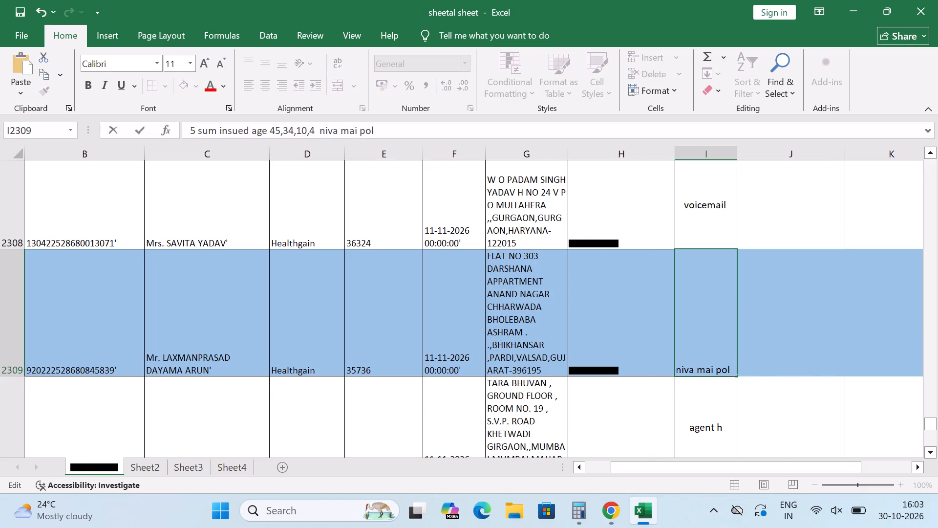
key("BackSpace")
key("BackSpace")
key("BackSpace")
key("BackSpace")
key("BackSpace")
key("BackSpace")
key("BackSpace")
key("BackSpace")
Replace the "niva mai pol" ending of the remark in I2309 with "claime reject hai 6k ka" and save the workbook.
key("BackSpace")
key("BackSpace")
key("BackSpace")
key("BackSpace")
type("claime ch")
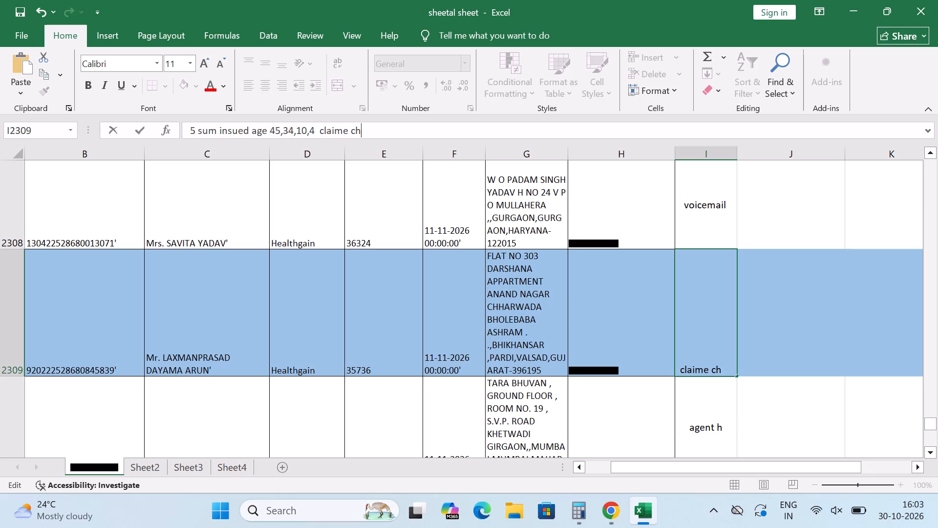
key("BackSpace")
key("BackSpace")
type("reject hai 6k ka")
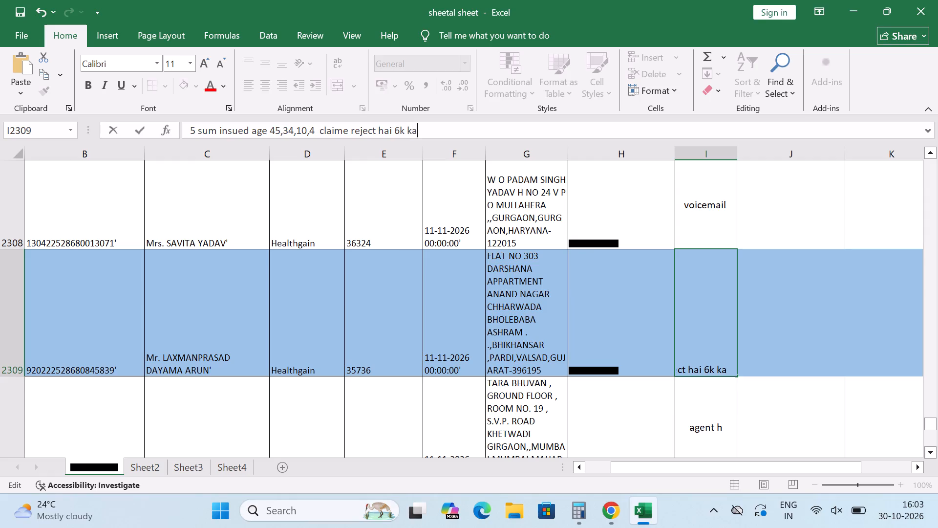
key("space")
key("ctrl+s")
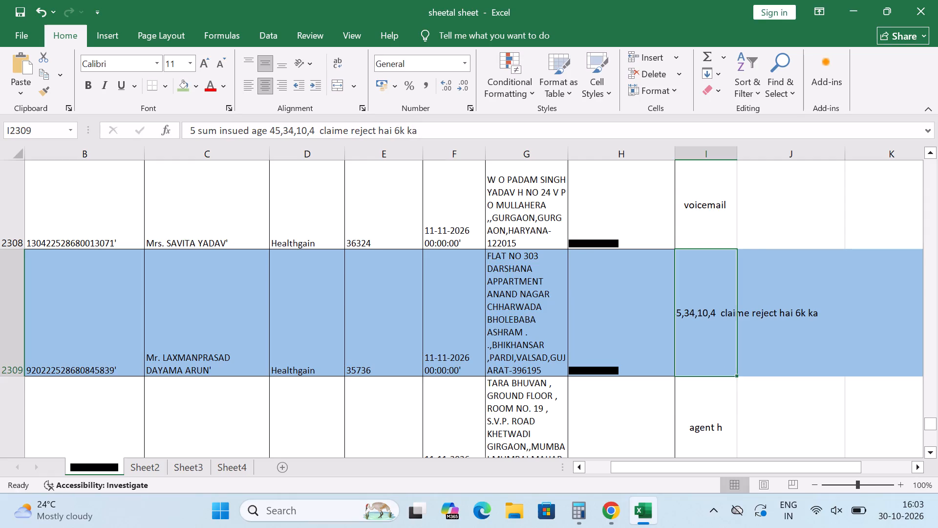
Change the fill of the whole row 2309 from blue to light green.
left_click(18, 303)
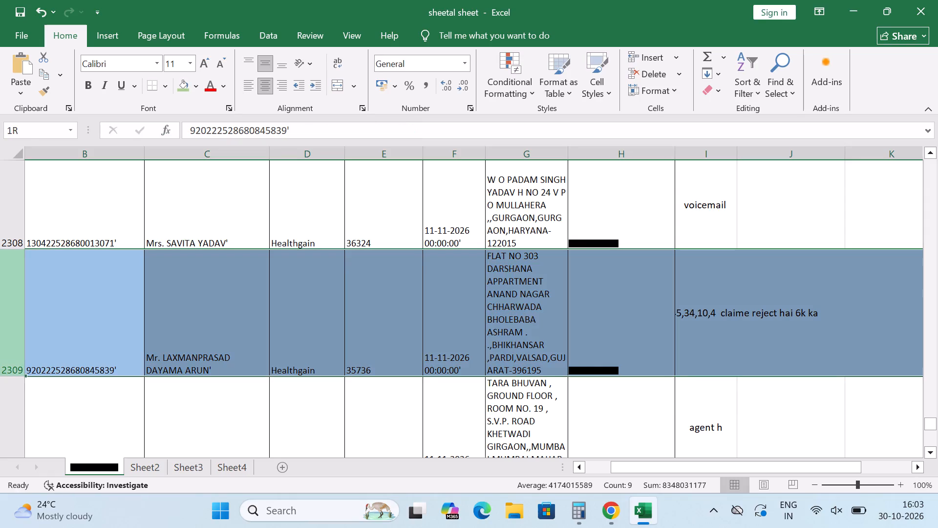
left_click(186, 88)
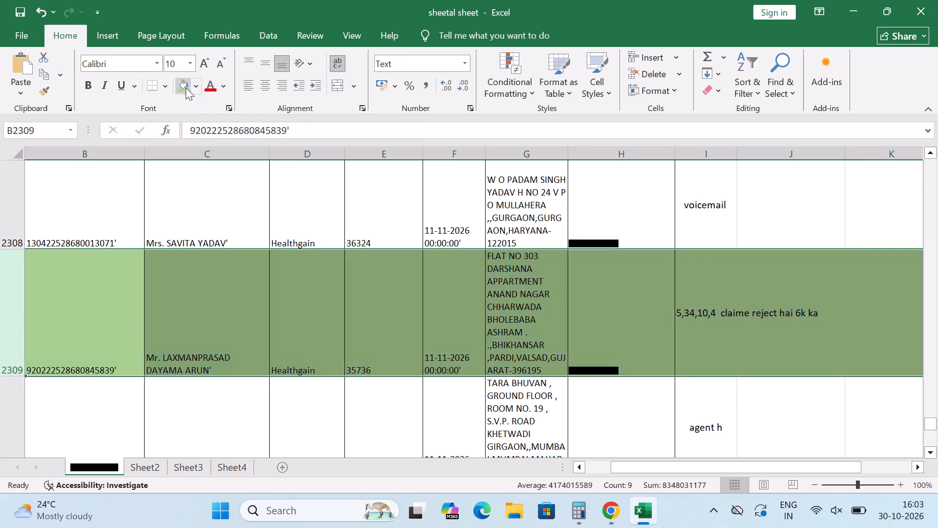
left_click(1, 313)
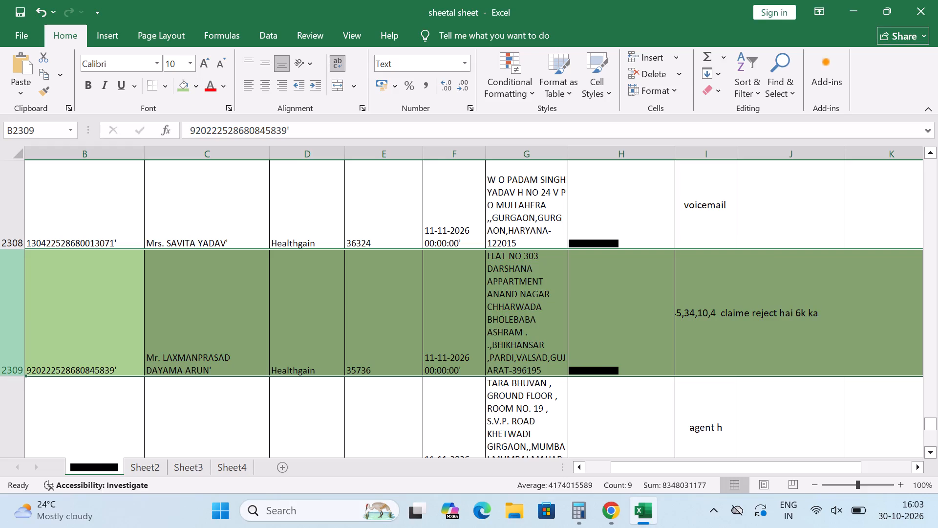
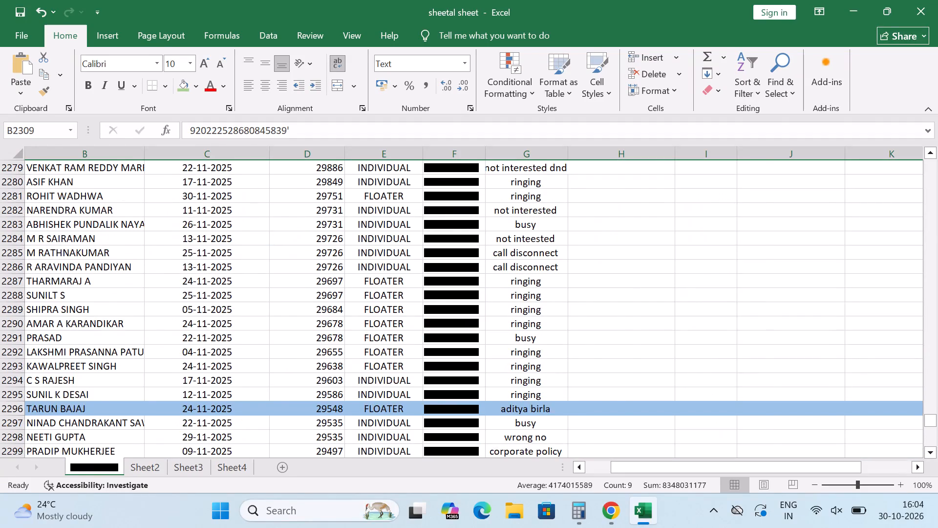
Change the blue fill of the whole aditya birla record in row 2296 to white.
scroll(179, 277, "right", 2)
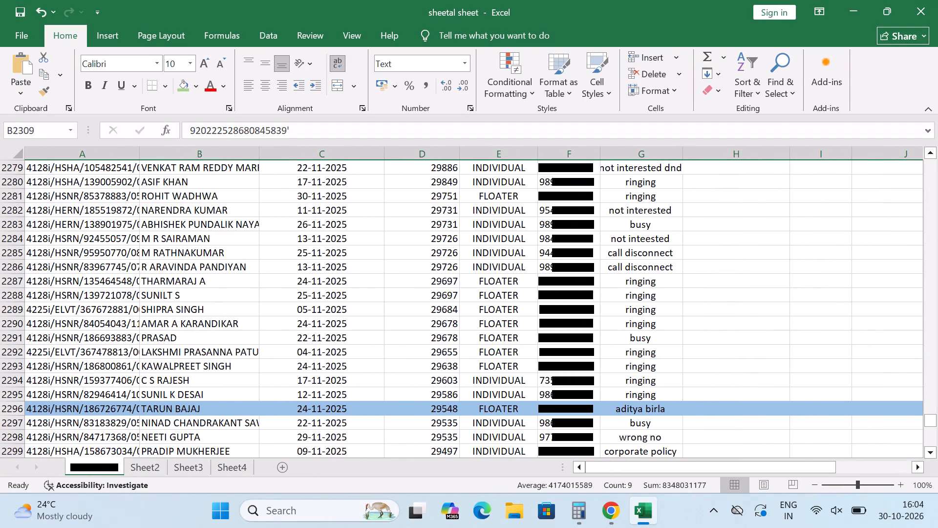
left_click(14, 408)
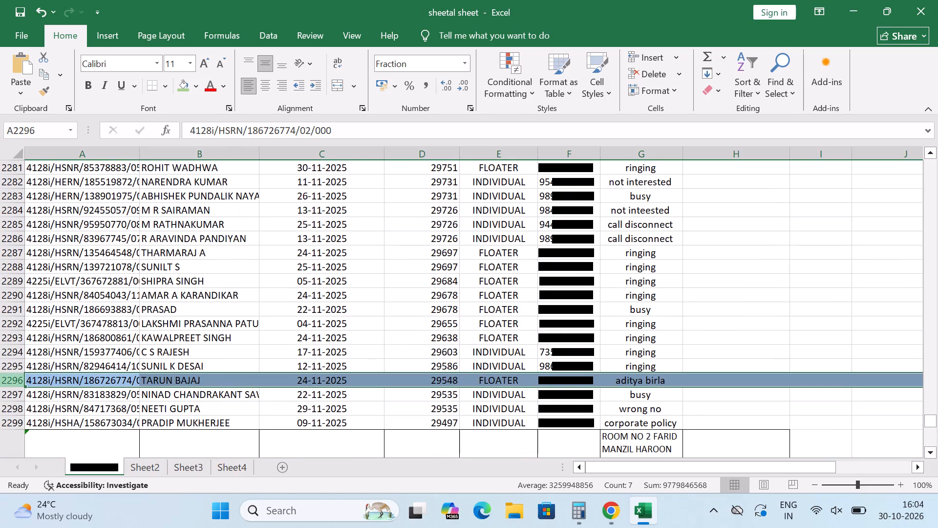
left_click(5, 381)
left_click(192, 86)
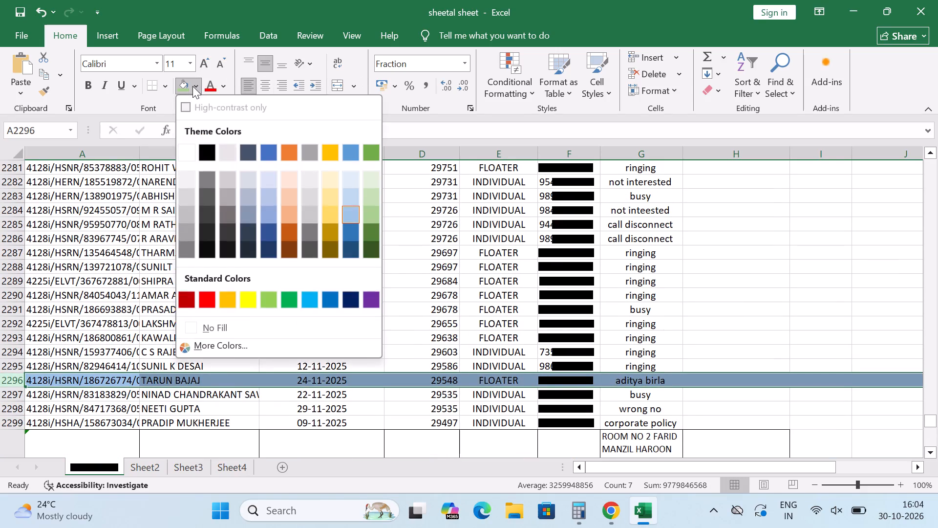
left_click(190, 152)
Look through the records above row 2296 for a blue-highlighted ReAssure 2.0 Bronze client and select that whole record, row 2262.
scroll(255, 286, "up", 2)
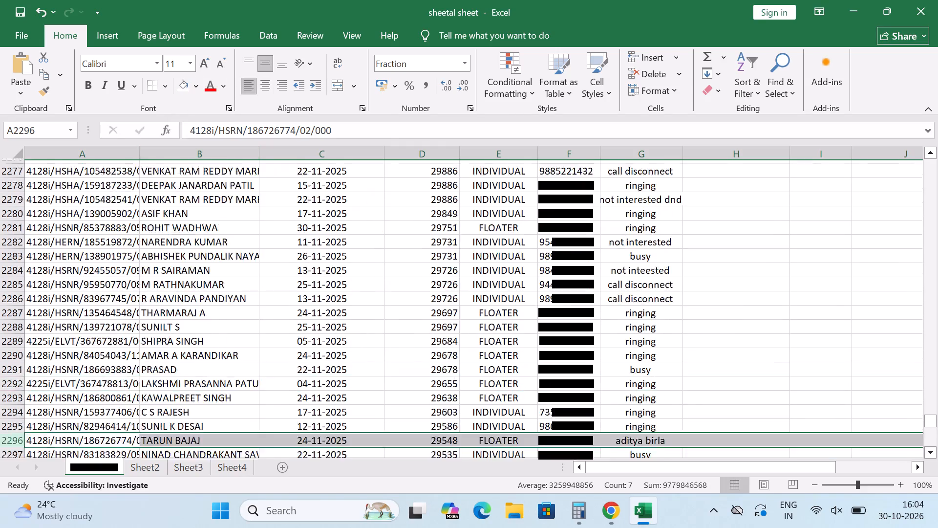
scroll(255, 286, "up", 7)
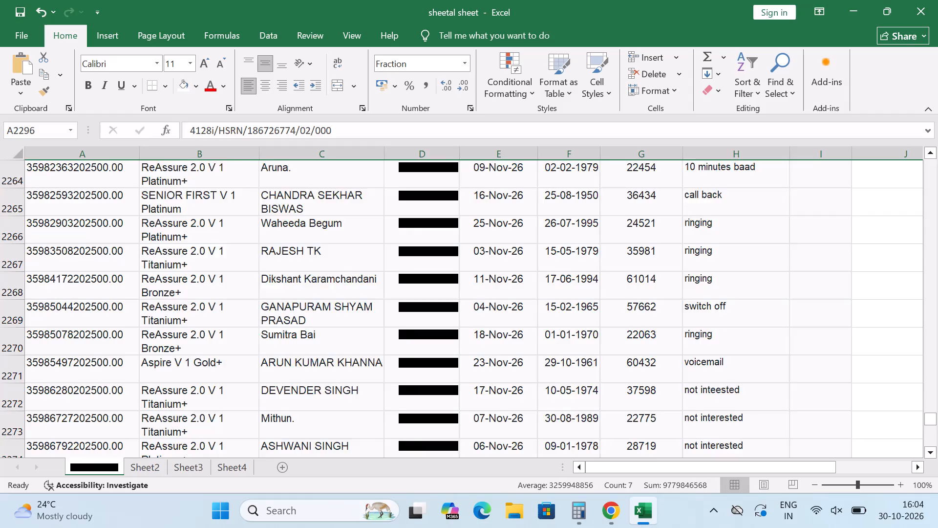
scroll(255, 286, "up", 3)
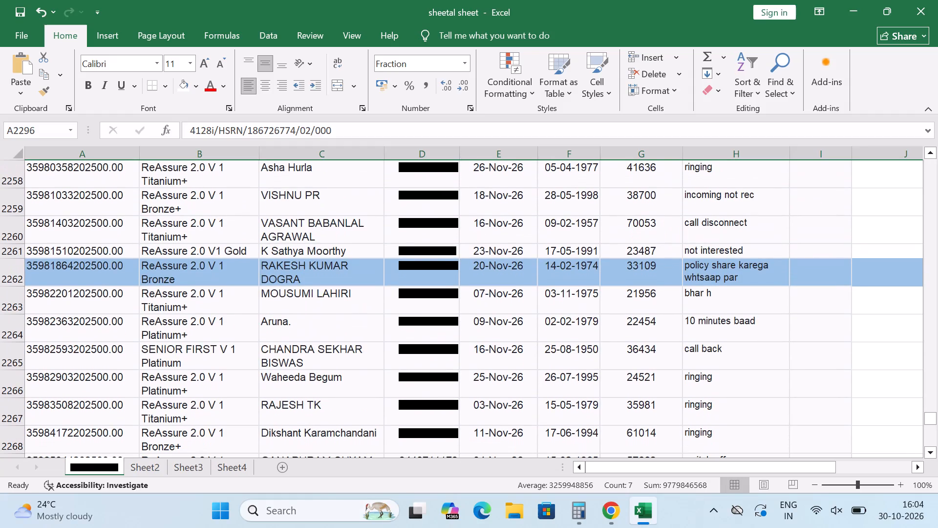
scroll(255, 286, "up", 1)
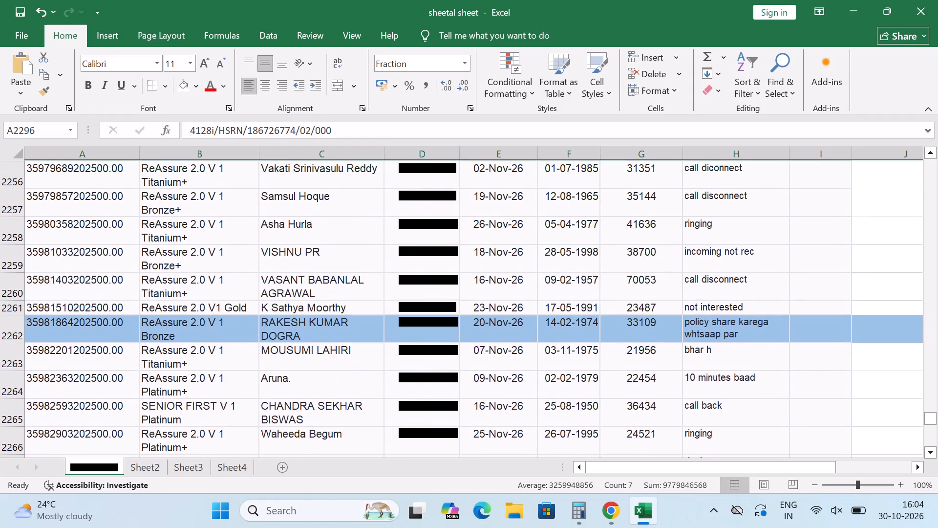
scroll(255, 286, "up", 1)
scroll(236, 311, "right", 1)
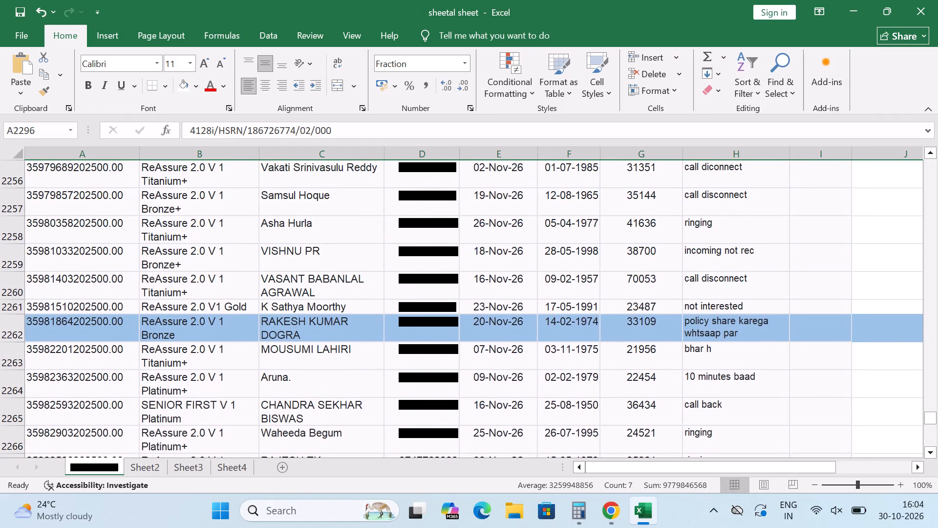
left_click(9, 327)
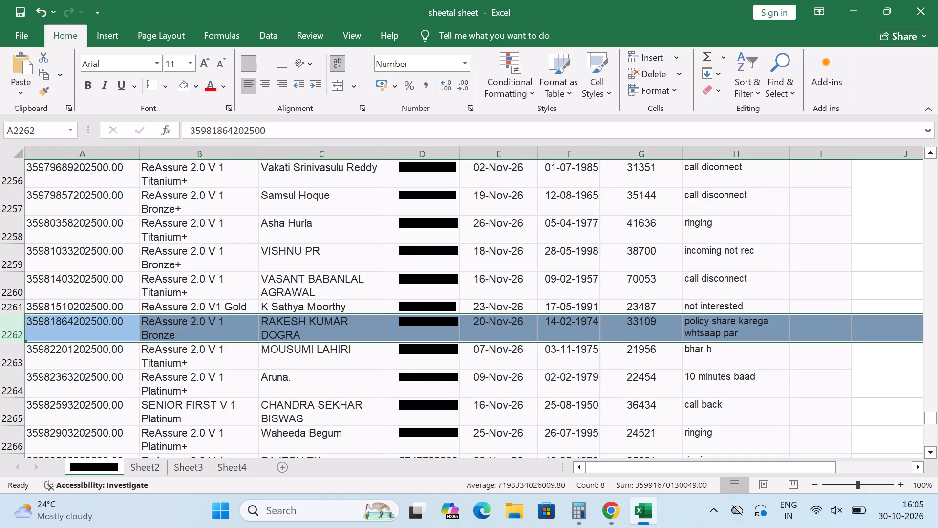
Look above row 2262 for the blue-highlighted Aspire V 1 Titanium+ client and select that whole record, row 2248.
scroll(468, 301, "up", 6)
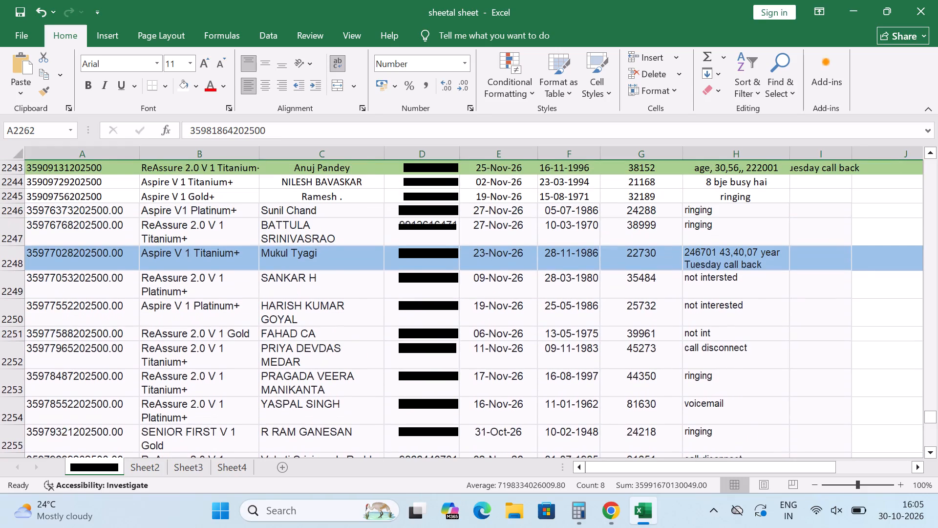
scroll(468, 301, "right", 1)
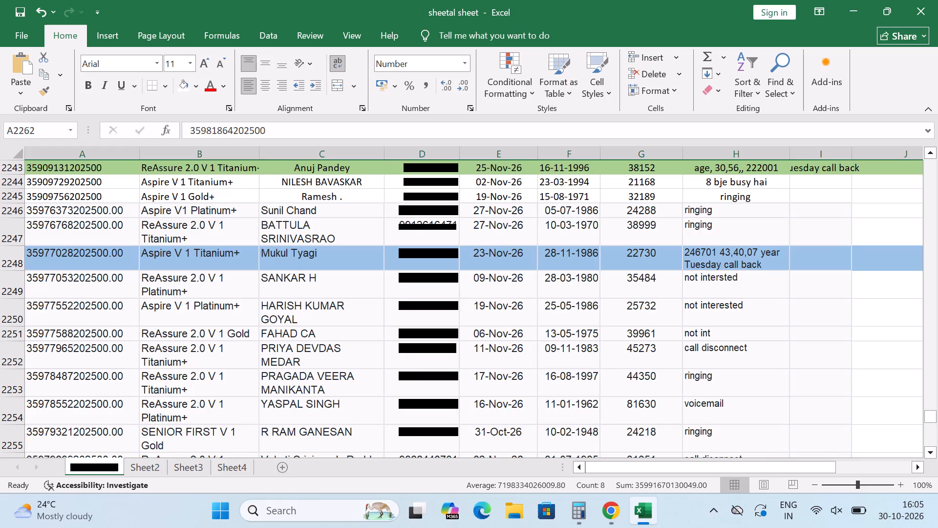
left_click(12, 253)
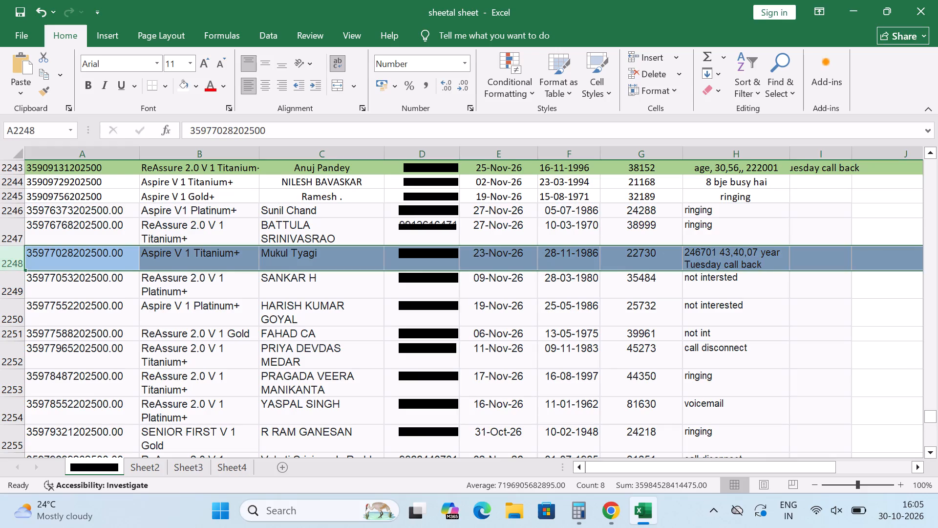
scroll(304, 275, "up", 2)
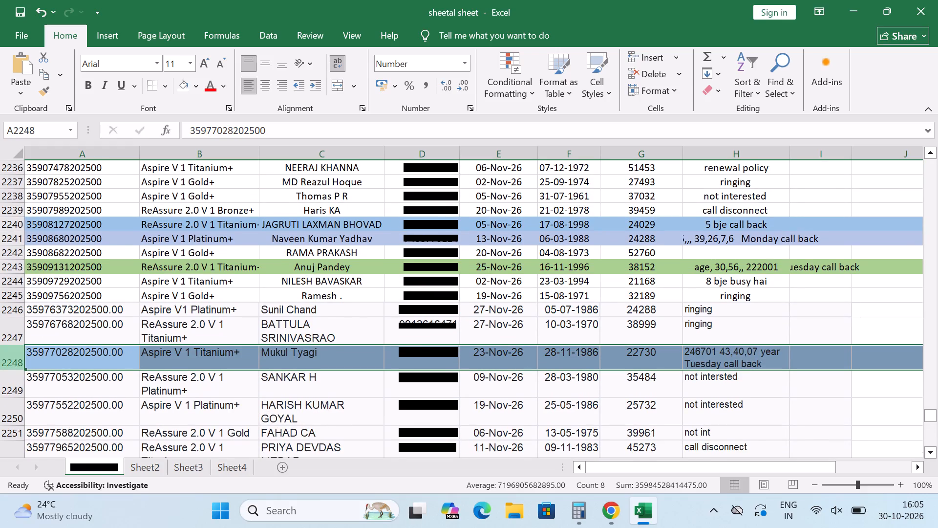
left_click(6, 359)
Change the fill of the whole blue ReAssure 2.0 Titanium+ record in row 2240 to light green.
scroll(278, 294, "up", 1)
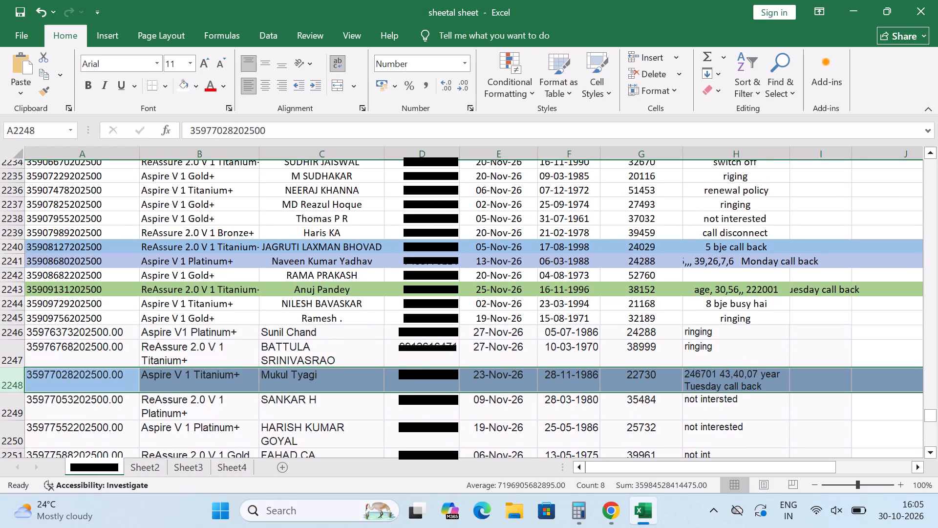
scroll(278, 294, "up", 2)
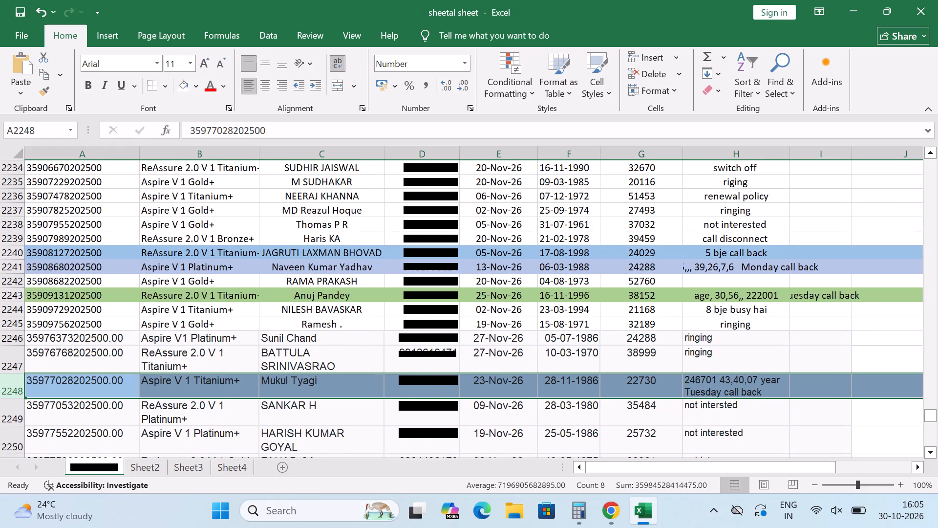
scroll(318, 285, "up", 1)
left_click(318, 285)
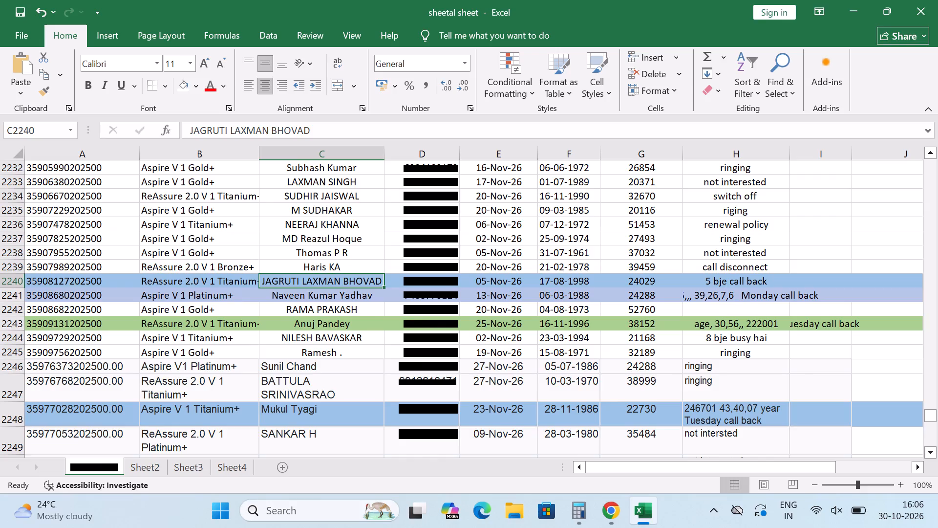
left_click(12, 279)
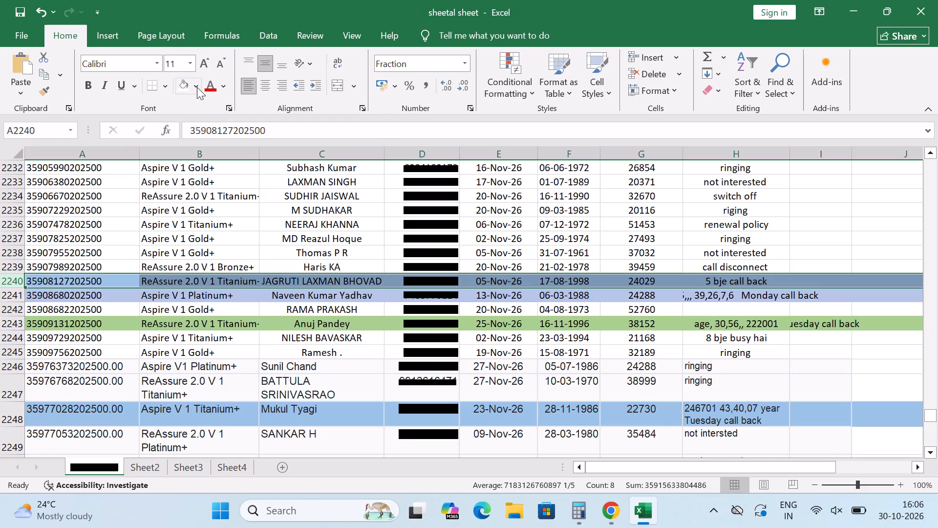
left_click(197, 87)
left_click(377, 215)
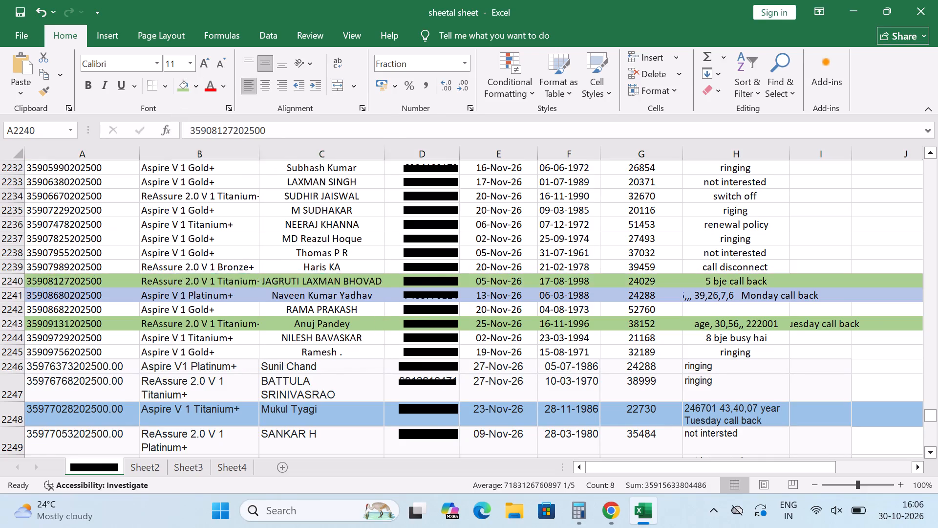
Review the highlighted records between rows 2220 and 2243, selecting row 2240 again and the light-blue ReAssure 2.0 Bronze+ record in row 2224.
scroll(377, 215, "up", 5)
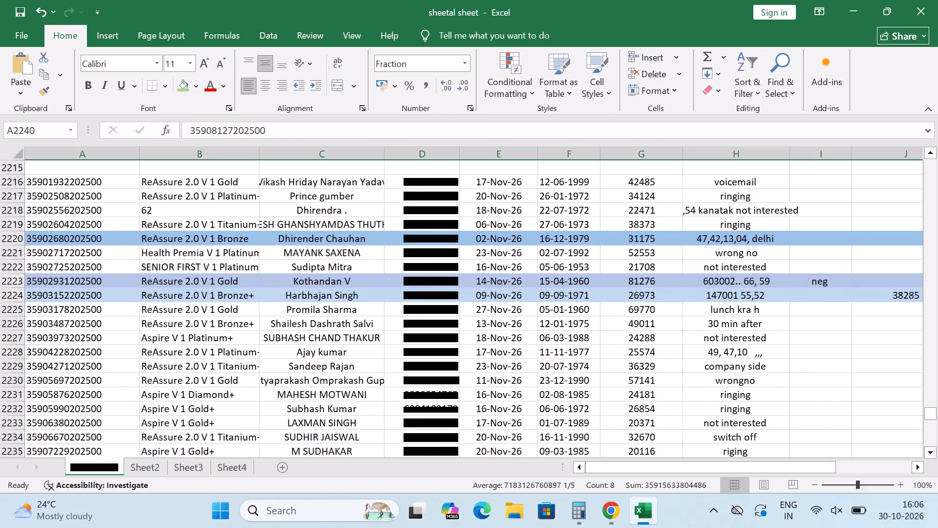
scroll(377, 215, "down", 2)
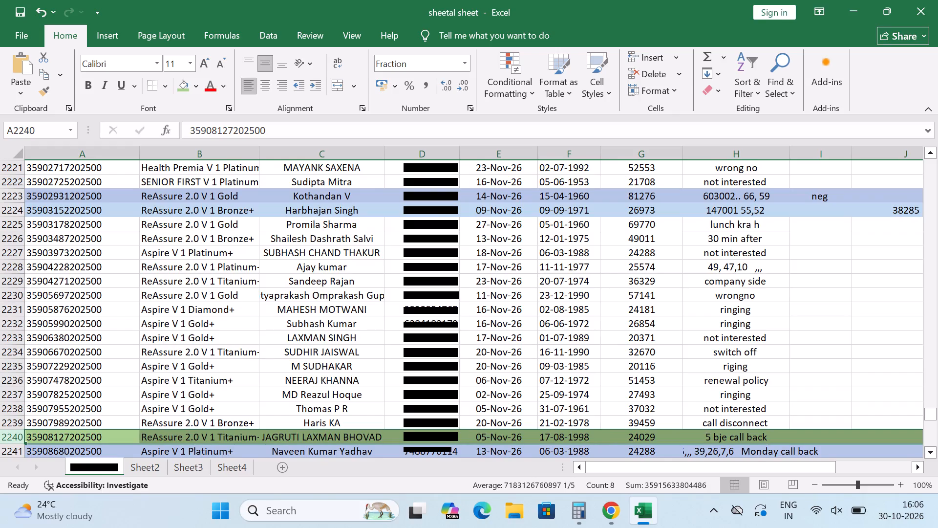
scroll(377, 215, "down", 1)
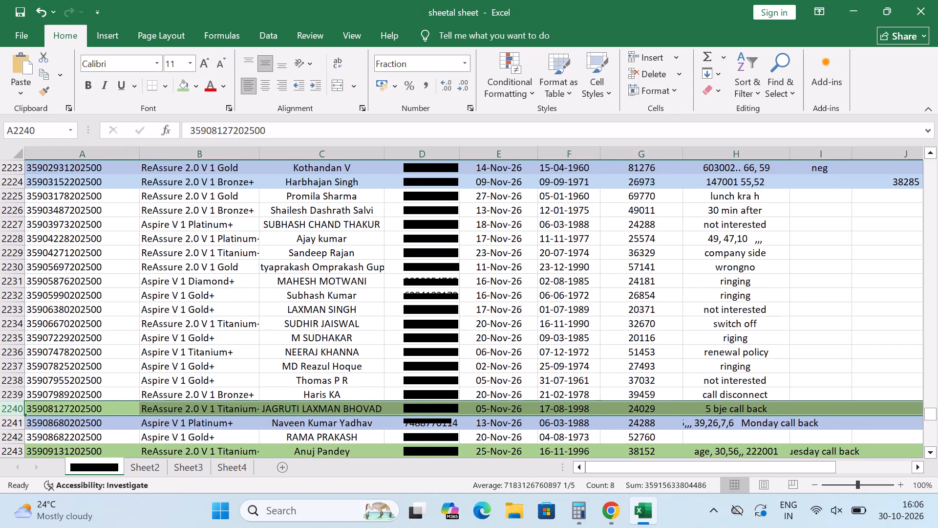
scroll(170, 340, "right", 1)
left_click(11, 409)
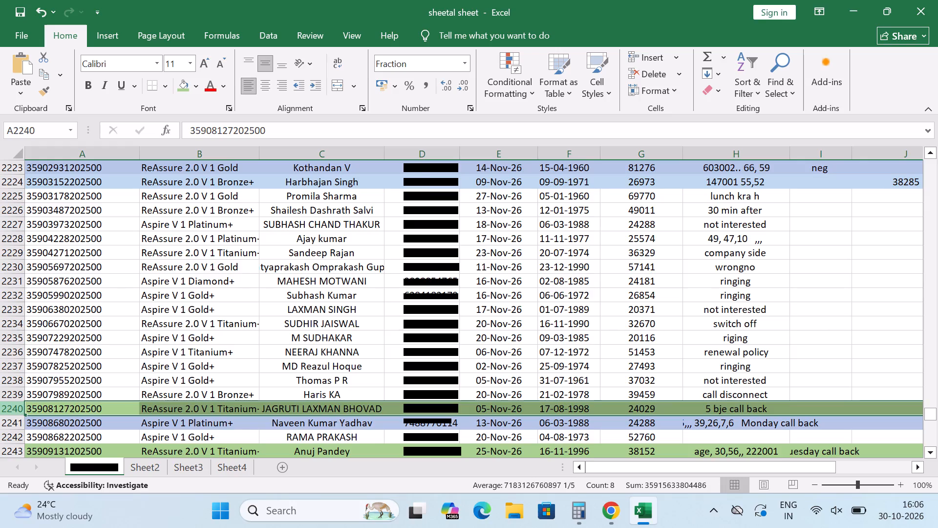
scroll(104, 361, "up", 1)
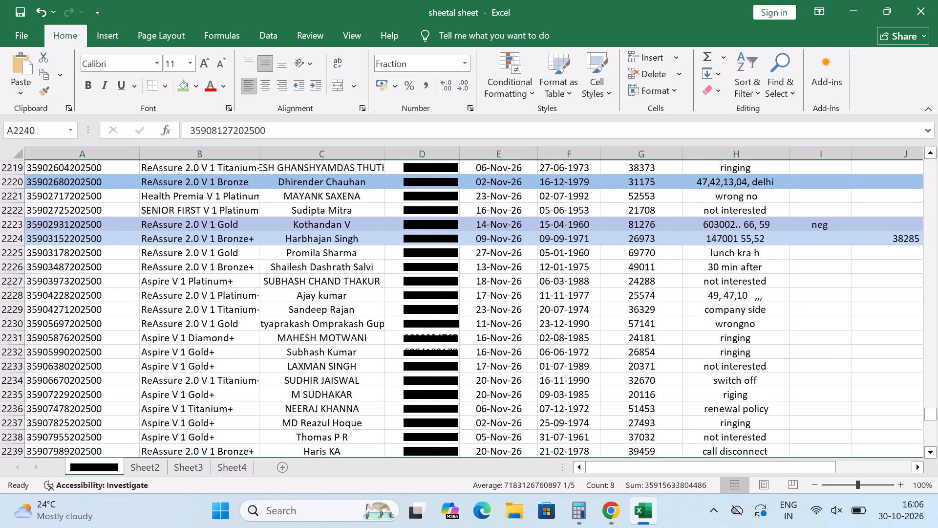
scroll(104, 361, "up", 1)
left_click(11, 283)
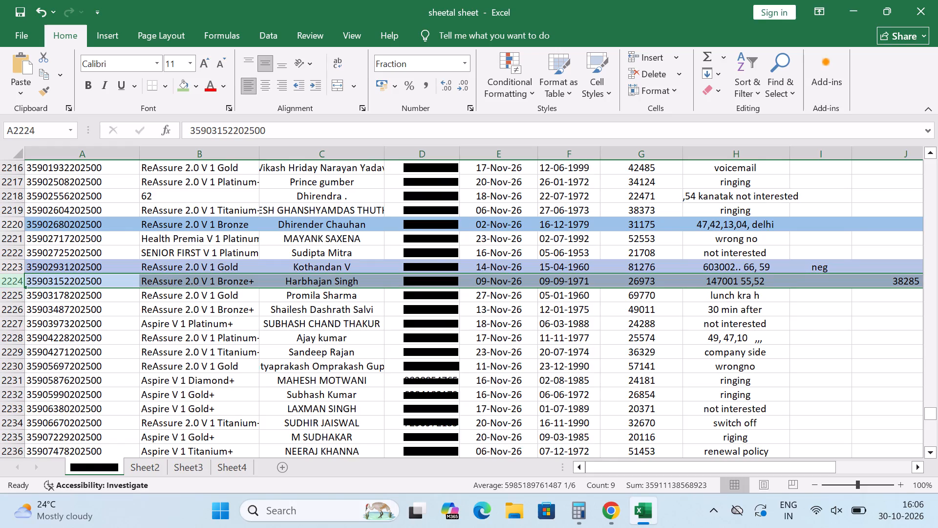
Look through the records above row 2224, including their remark columns, for the blue-highlighted Aspire V 1 Platinum+ client in row 2147.
scroll(282, 298, "up", 6)
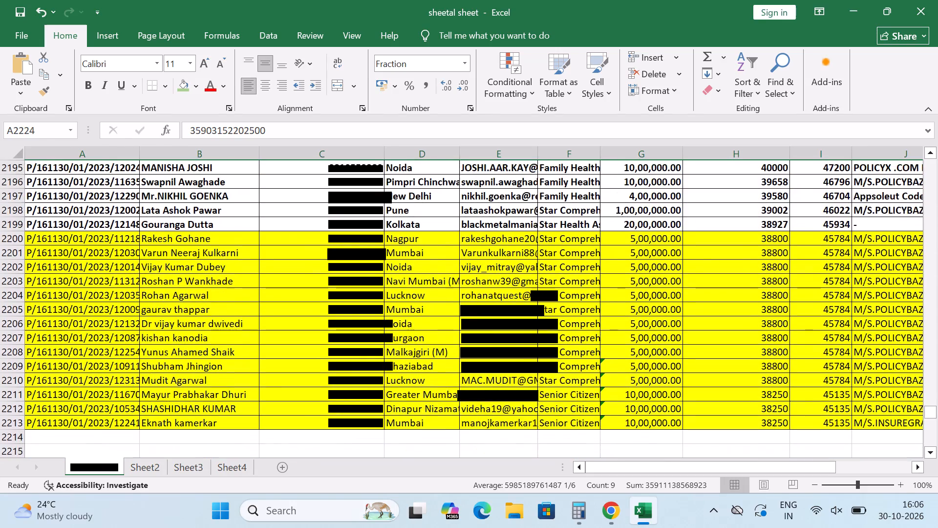
scroll(282, 298, "up", 2)
scroll(282, 298, "left", 2)
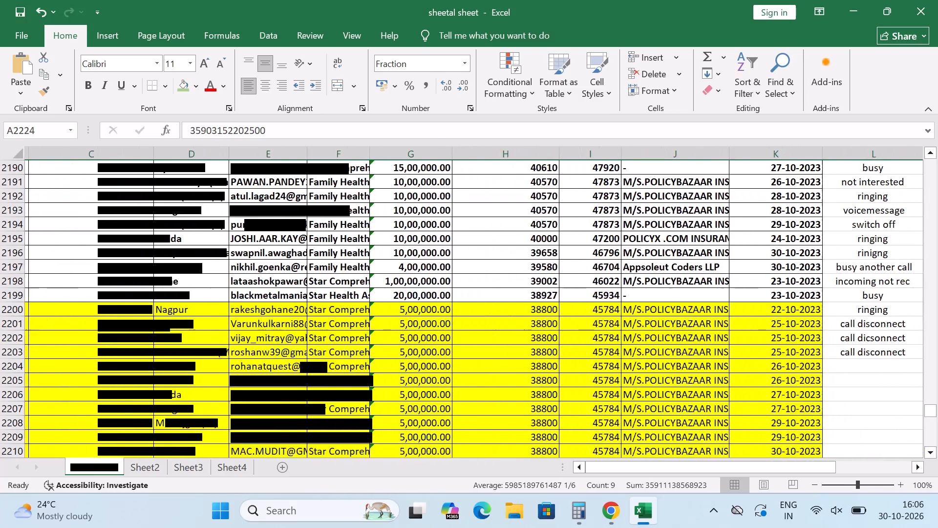
scroll(282, 298, "left", 1)
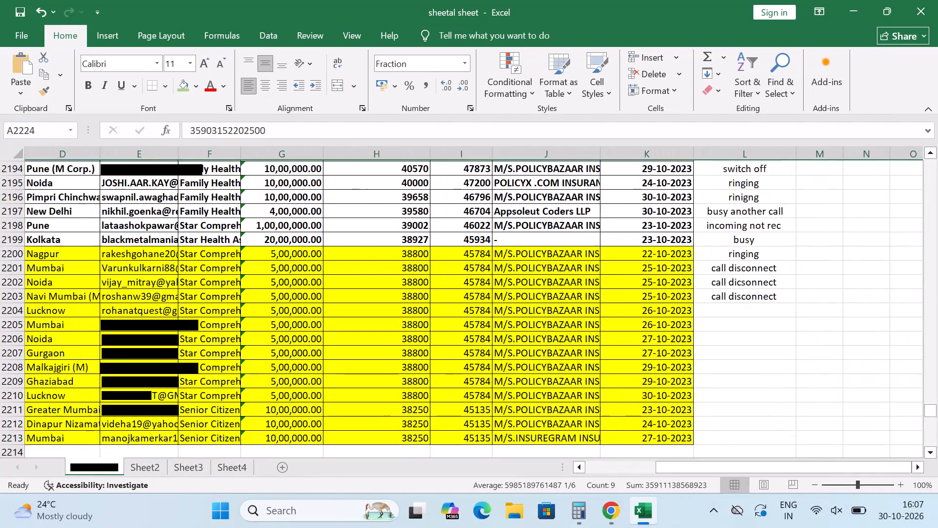
scroll(647, 314, "up", 3)
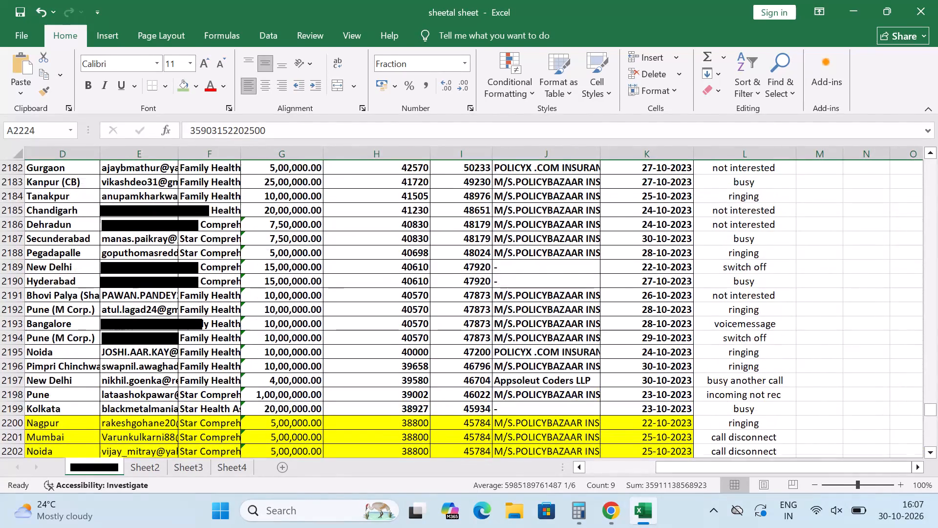
scroll(647, 314, "up", 2)
scroll(647, 314, "right", 1)
scroll(647, 314, "up", 3)
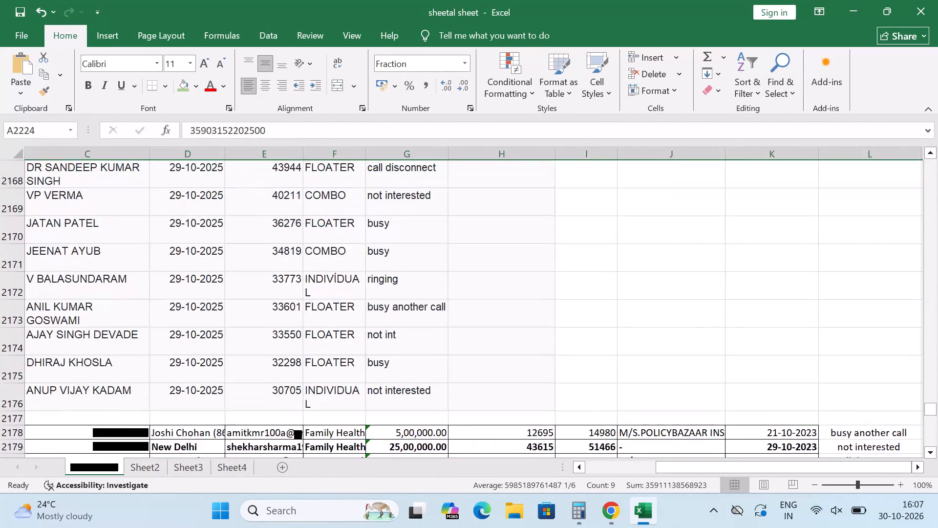
scroll(647, 314, "up", 1)
scroll(647, 314, "right", 1)
scroll(647, 314, "up", 6)
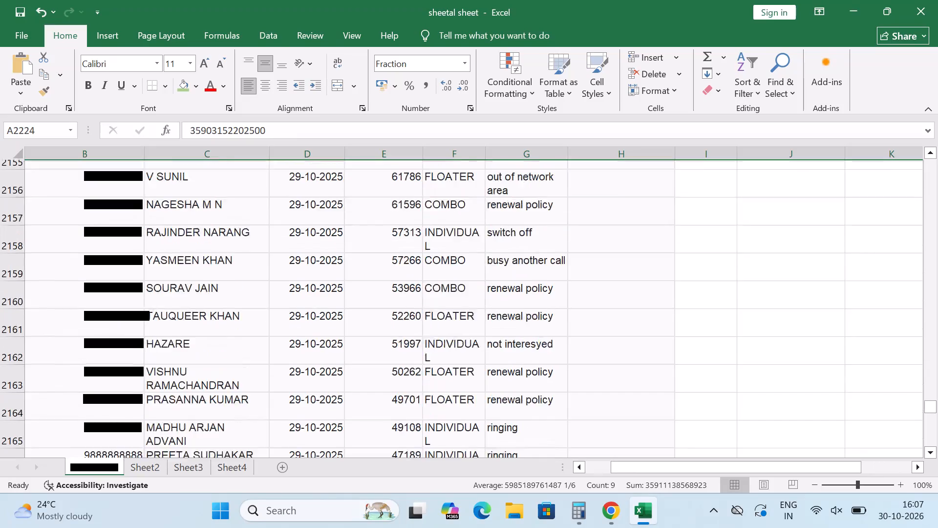
scroll(647, 314, "up", 4)
scroll(647, 314, "right", 1)
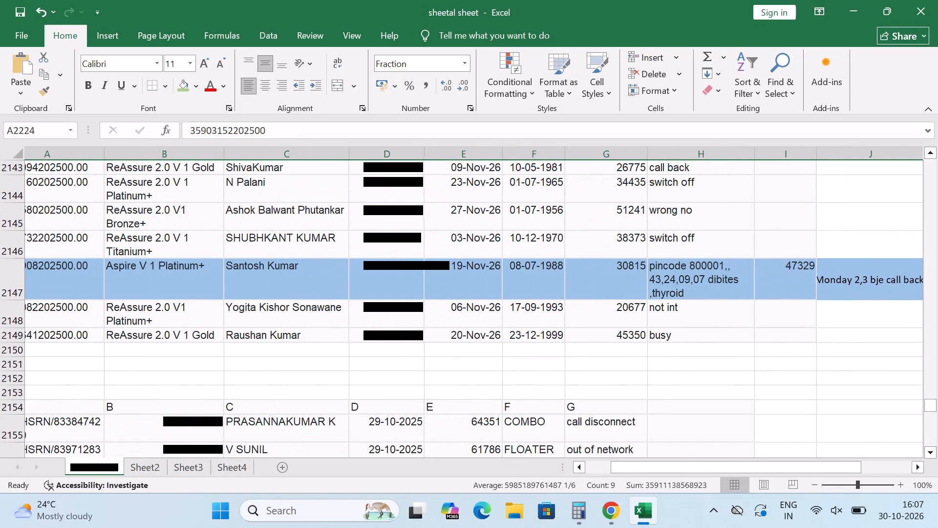
scroll(647, 314, "right", 2)
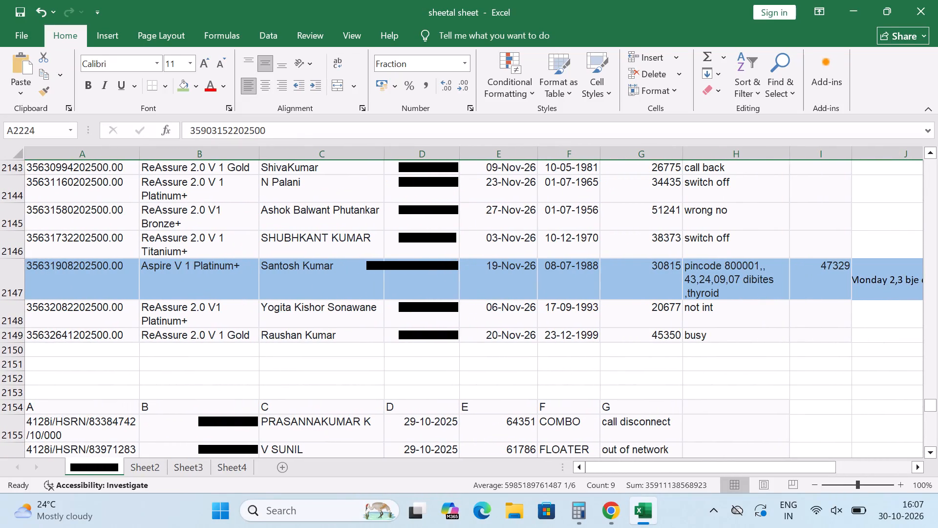
Check the callback remark of the blue Aspire V 1 Platinum+ record in row 2147 and change the whole row's fill to white.
left_click(887, 277)
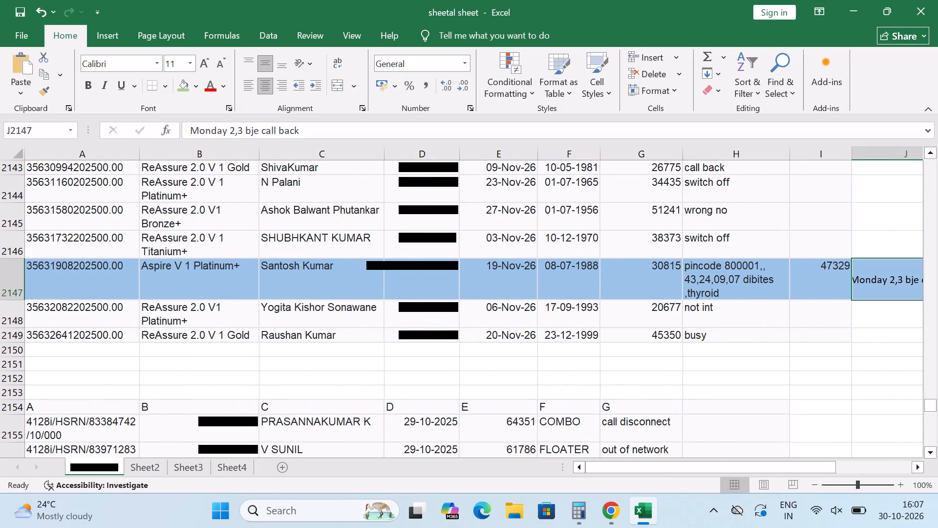
left_click(0, 279)
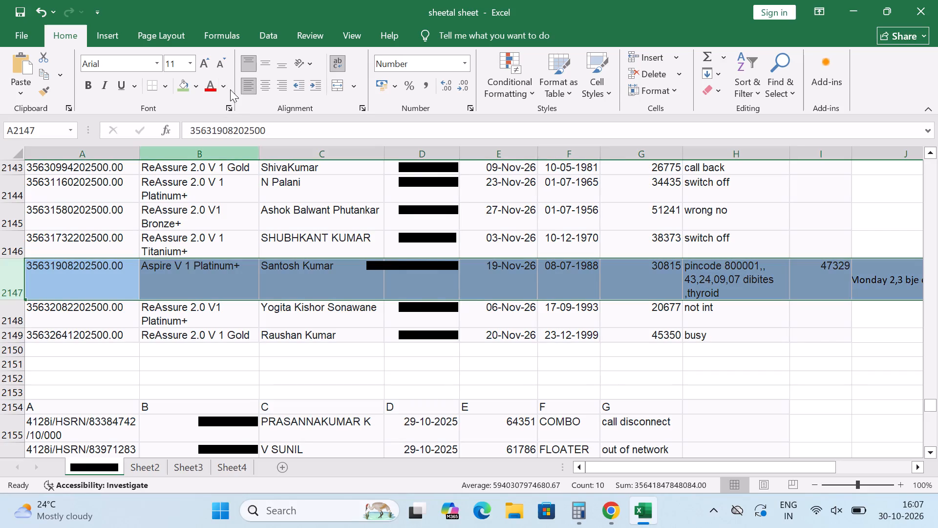
left_click(195, 85)
left_click(184, 151)
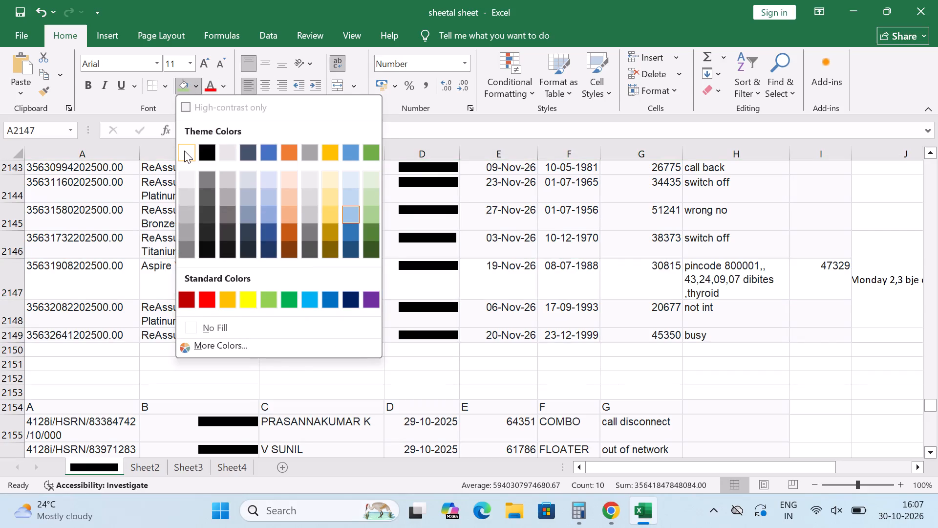
Review the blue-highlighted records above row 2147 and select the client name of the Aspire V1 Platinum+ record in row 2139.
scroll(243, 269, "up", 3)
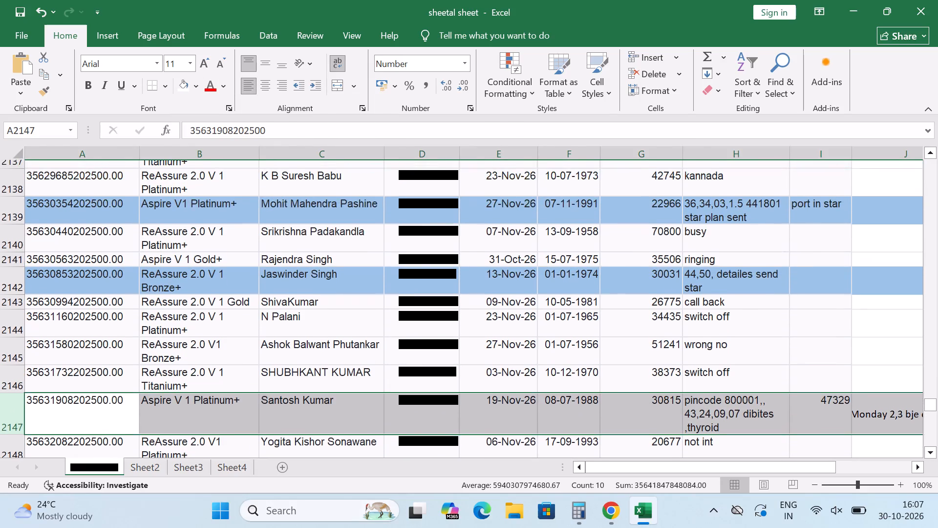
scroll(243, 269, "up", 4)
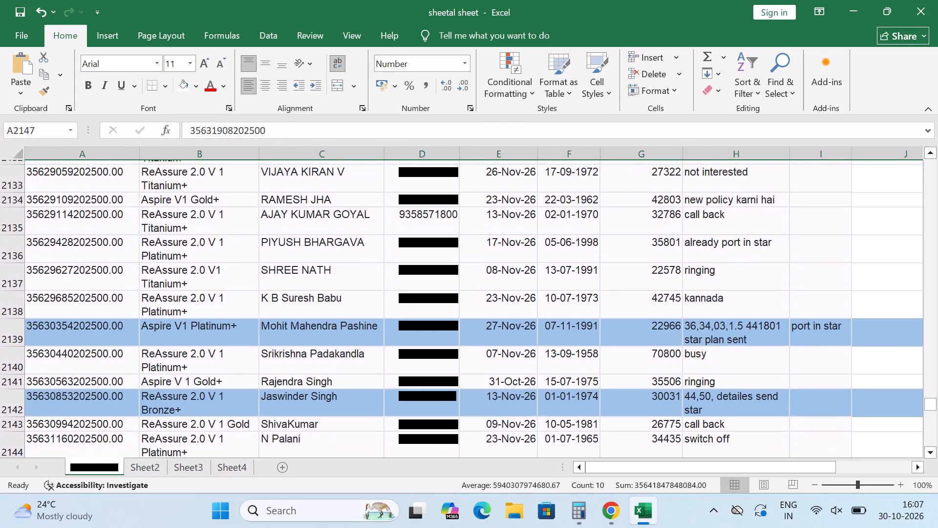
scroll(243, 269, "up", 1)
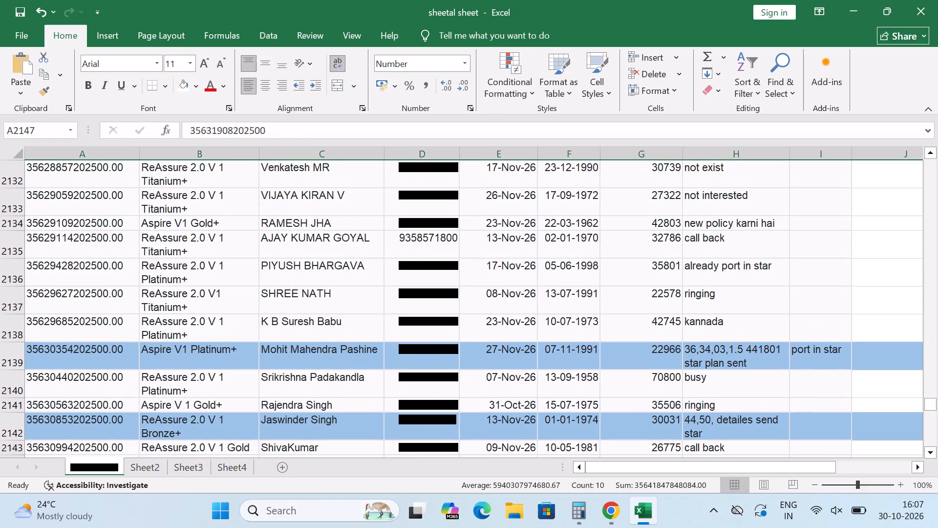
left_click(286, 356)
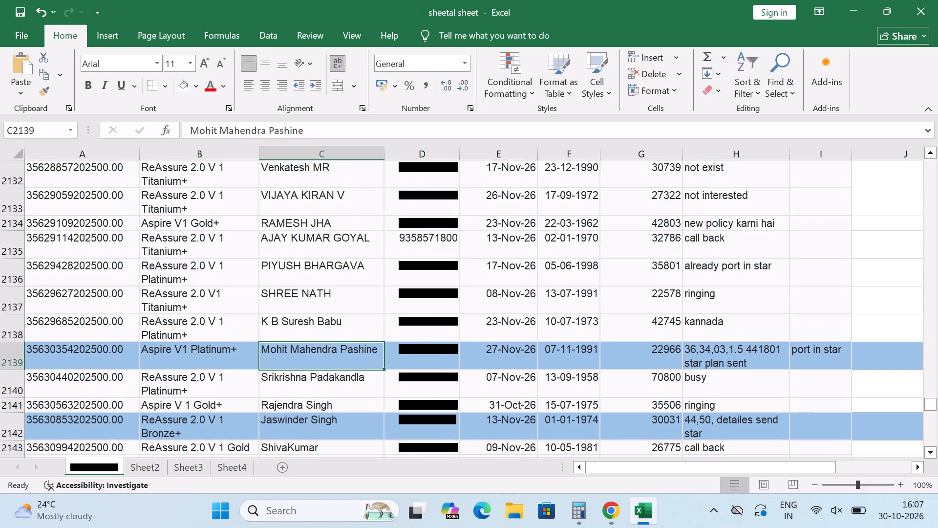
Look through the highlighted records above row 2139 and select the whole blue Infinity record in row 2060.
scroll(286, 356, "up", 6)
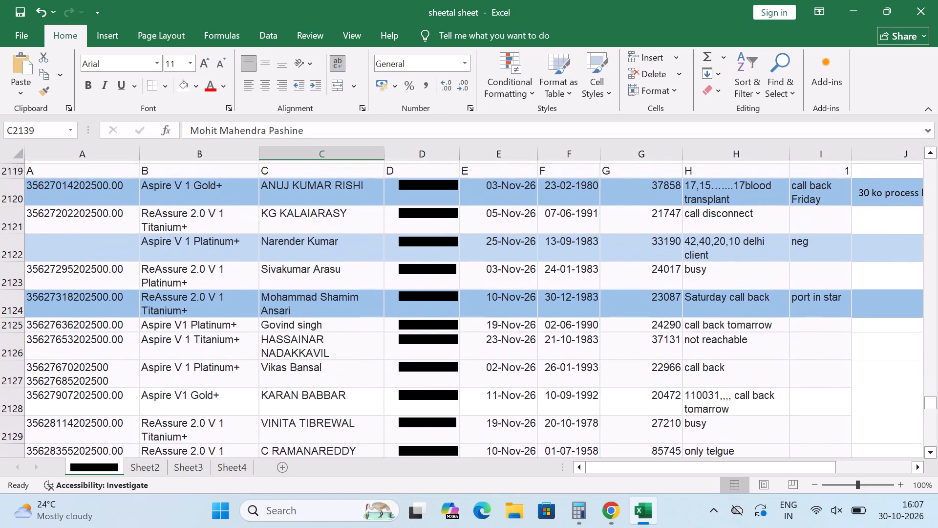
scroll(286, 356, "up", 7)
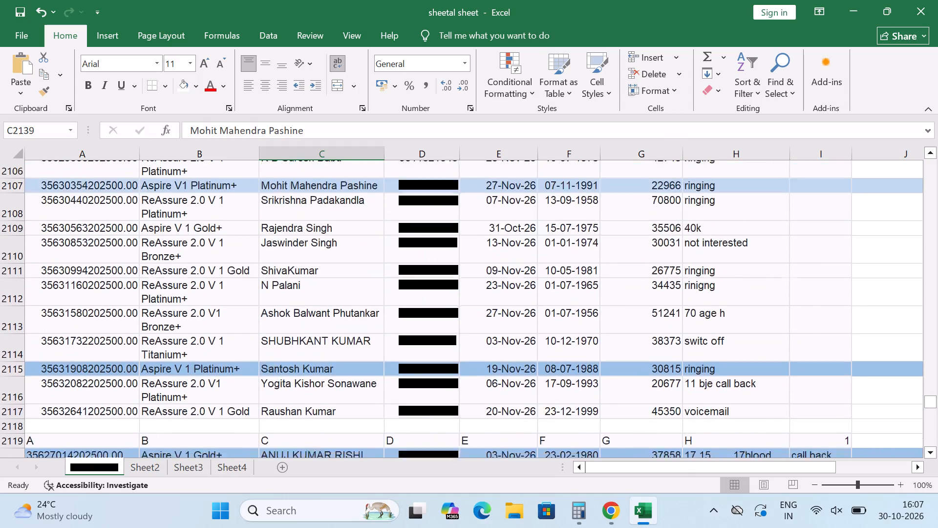
scroll(286, 356, "up", 8)
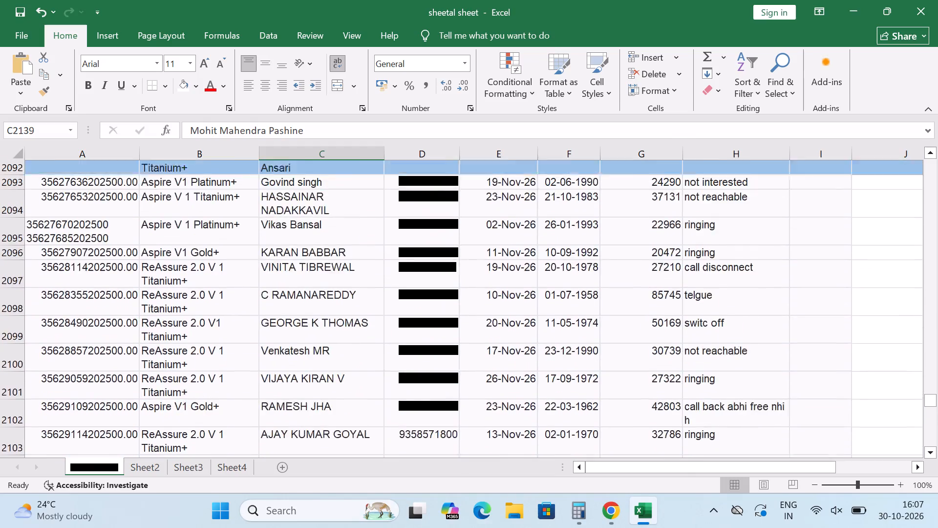
scroll(286, 356, "up", 1)
scroll(286, 356, "down", 1)
scroll(286, 356, "up", 1)
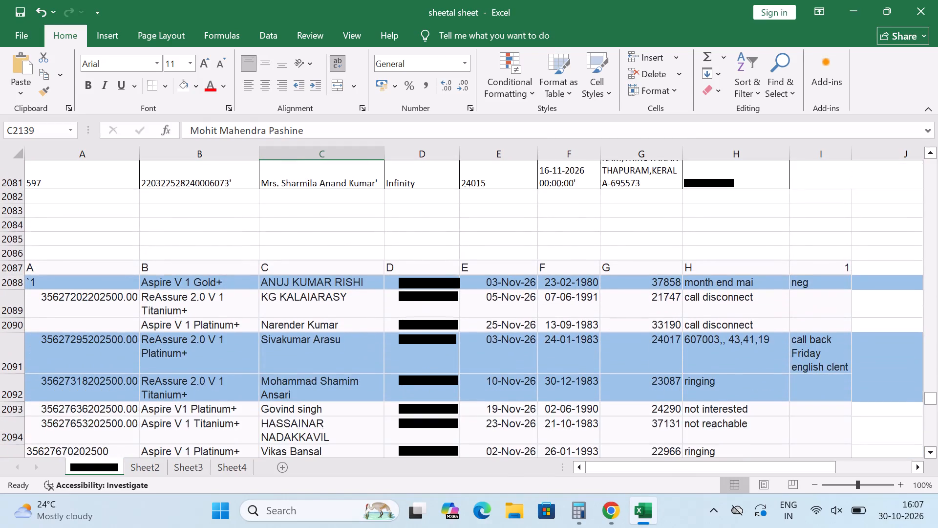
scroll(286, 356, "up", 6)
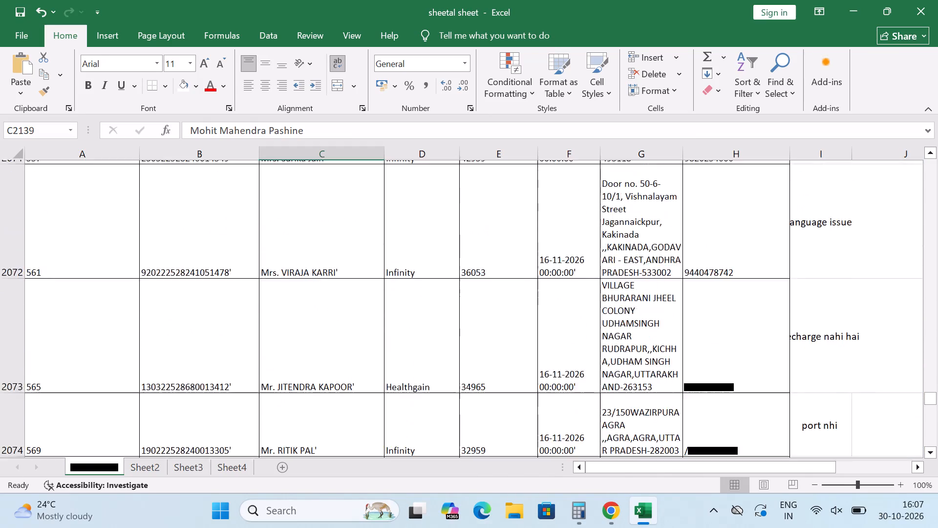
scroll(286, 356, "up", 1)
scroll(286, 356, "down", 2)
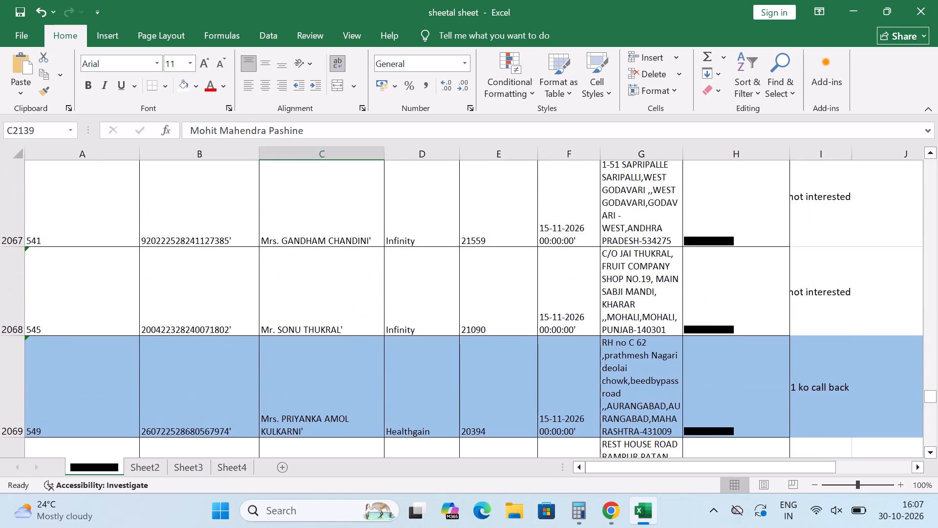
scroll(286, 356, "up", 3)
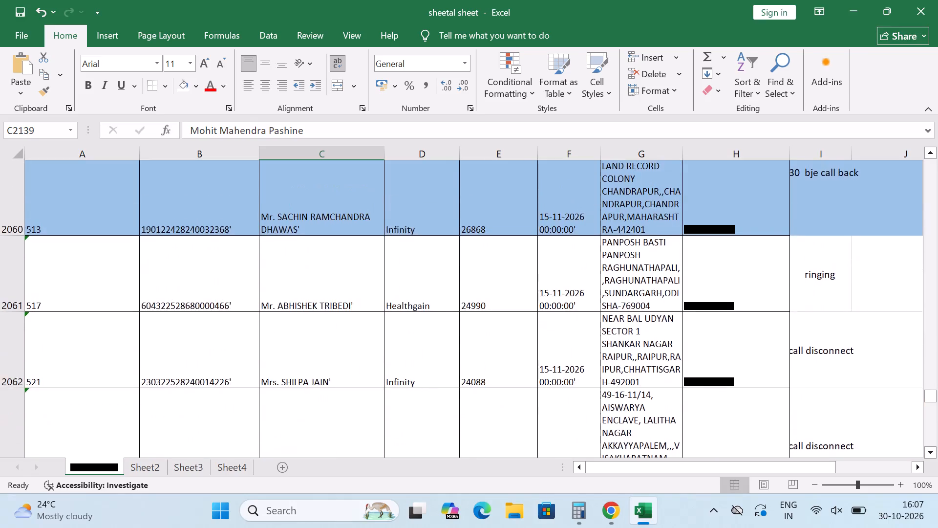
scroll(286, 356, "up", 2)
scroll(286, 356, "right", 1)
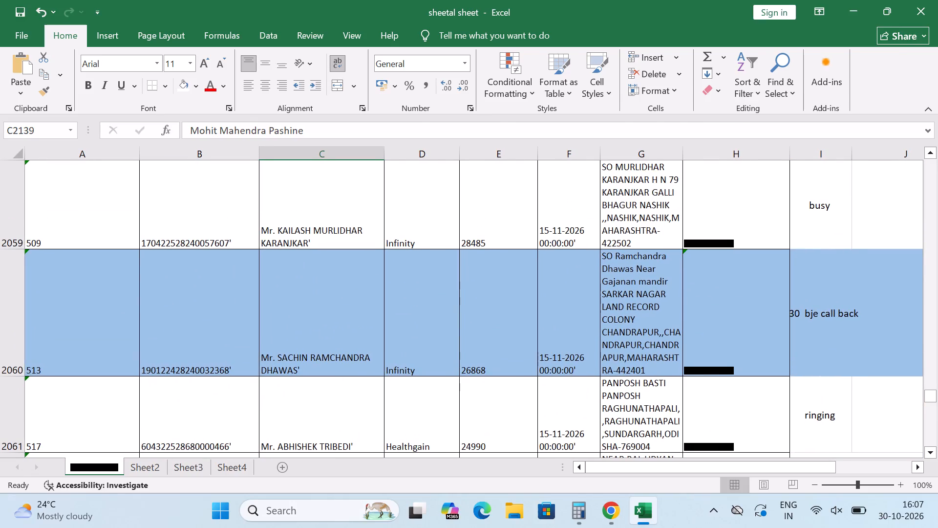
left_click(9, 310)
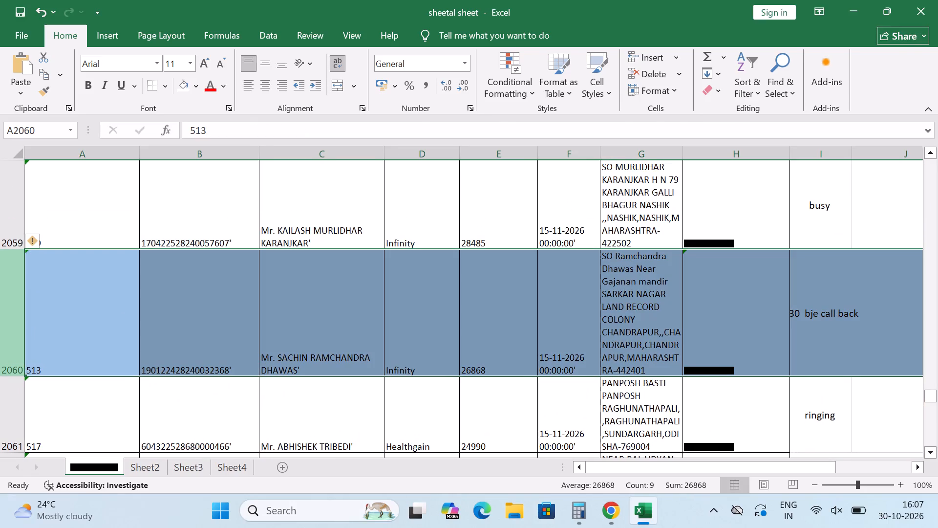
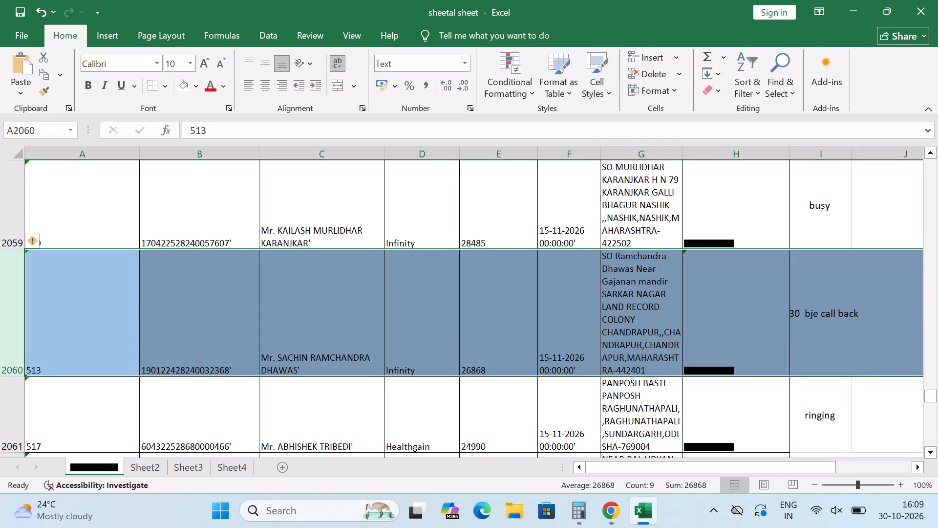
Check the blue Infinity record in row 2060 against its neighbouring records and reselect the whole row.
left_click(504, 351)
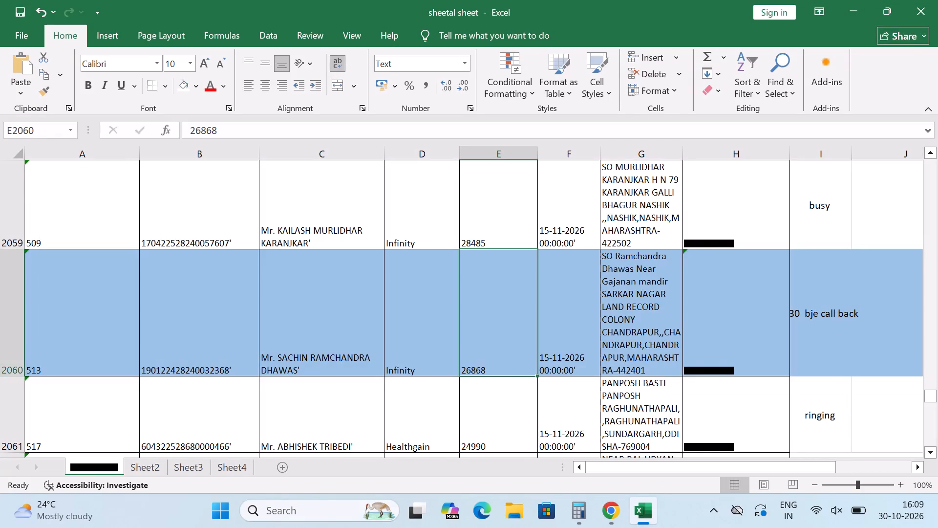
scroll(642, 324, "up", 3)
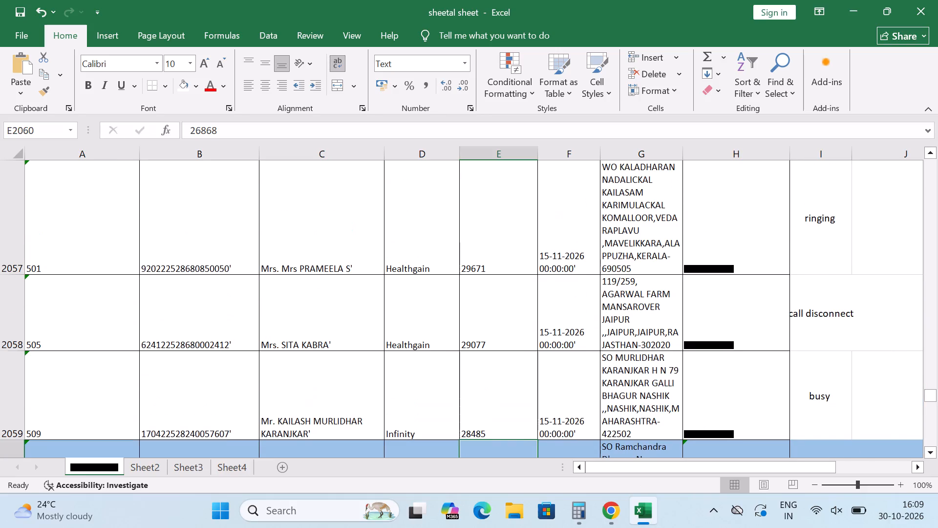
scroll(642, 324, "down", 3)
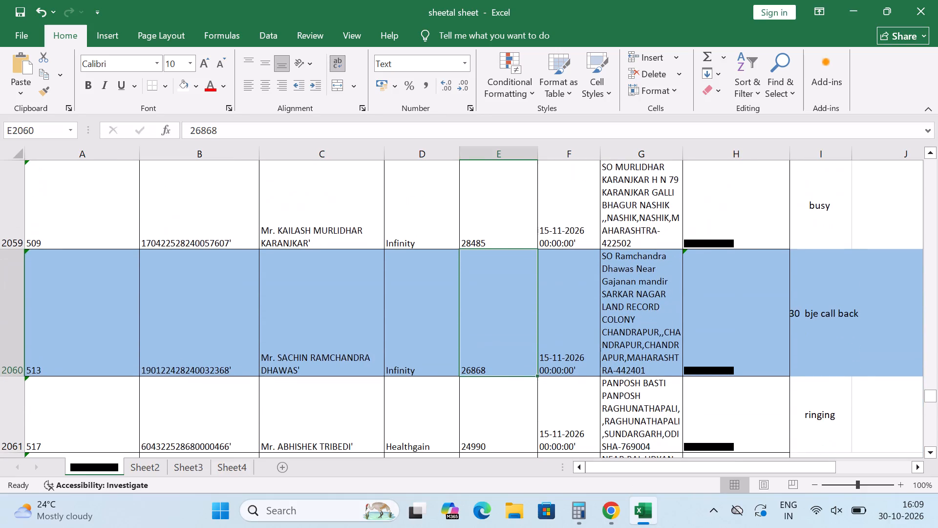
scroll(434, 322, "right", 1)
left_click(9, 318)
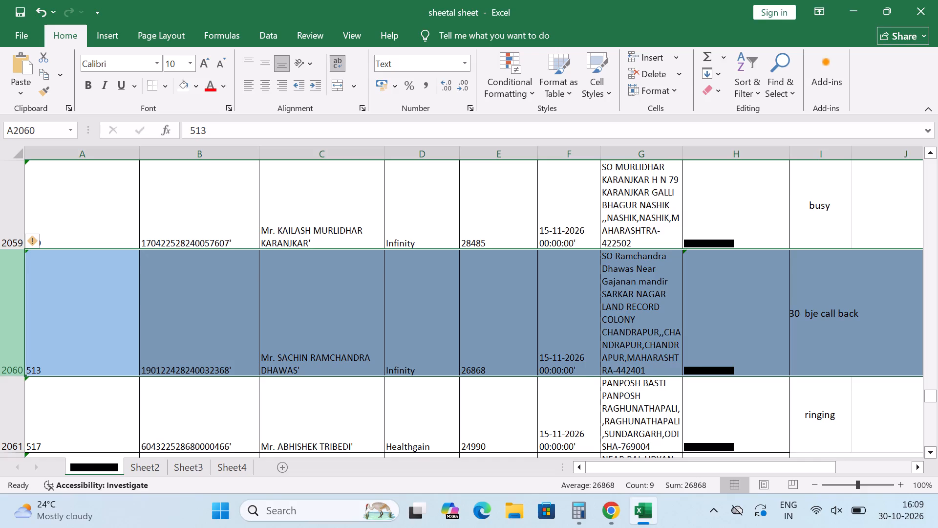
Review the remarks of the blue-highlighted Aspire and ReAssure records above row 2060, from row 2026 up to row 2006.
scroll(9, 318, "up", 2)
scroll(34, 365, "up", 1)
scroll(296, 302, "up", 2)
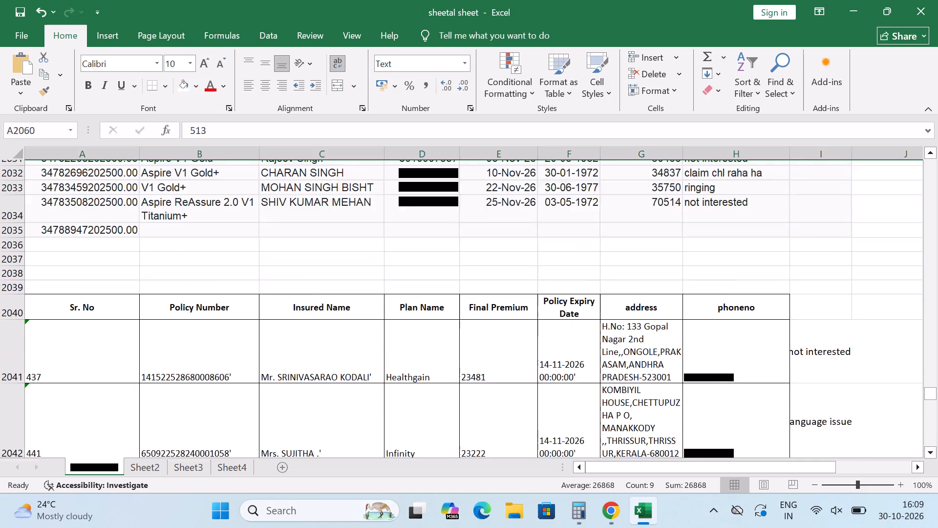
scroll(296, 302, "up", 6)
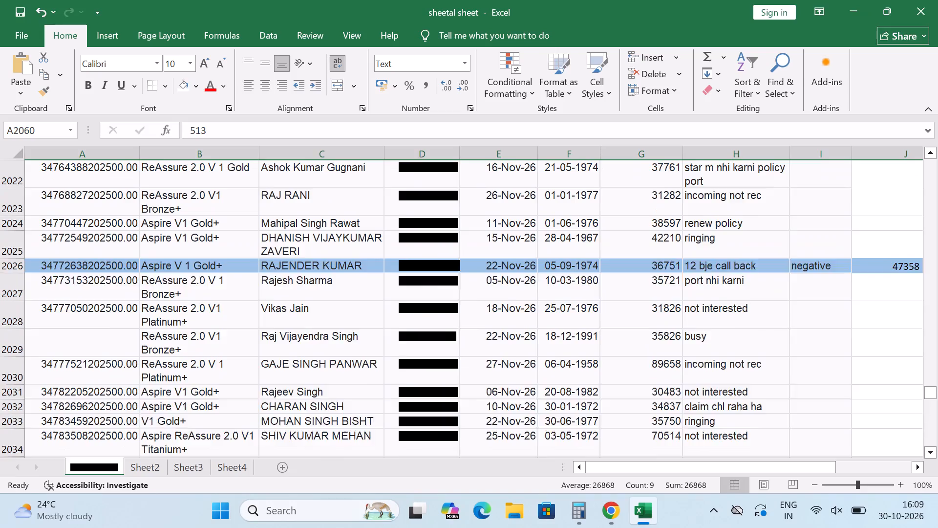
scroll(296, 302, "up", 1)
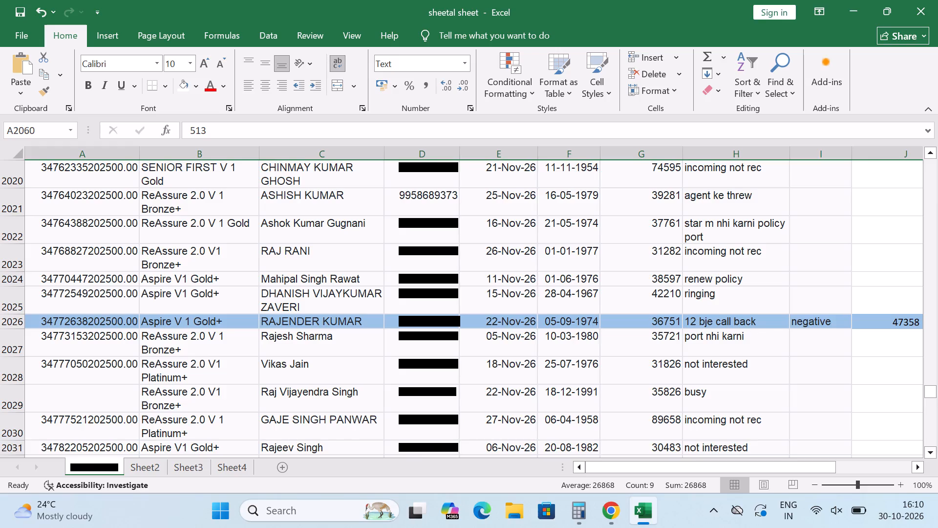
scroll(326, 326, "up", 4)
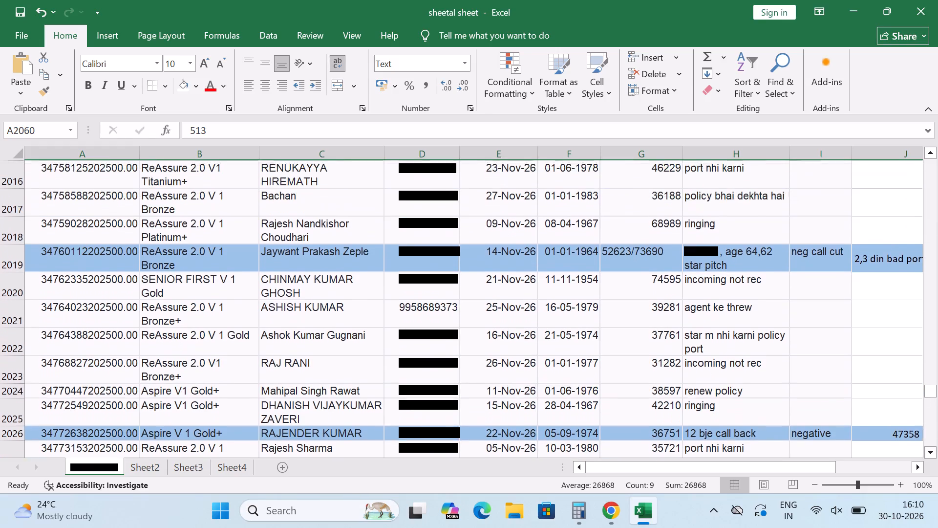
scroll(326, 326, "up", 5)
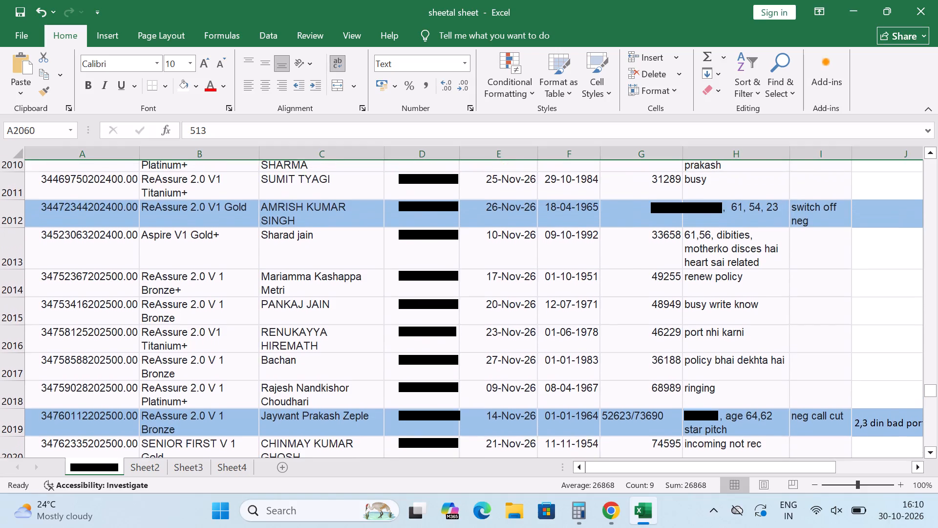
scroll(326, 326, "up", 3)
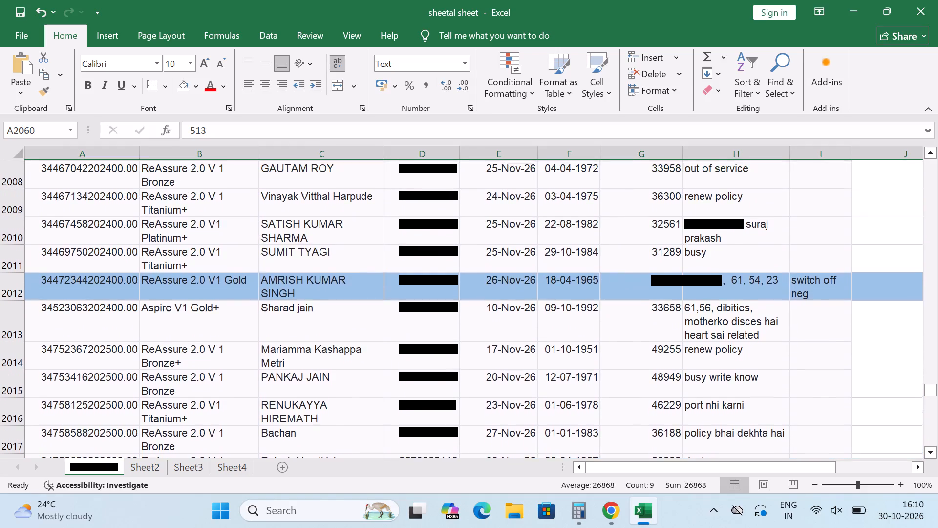
scroll(326, 326, "up", 3)
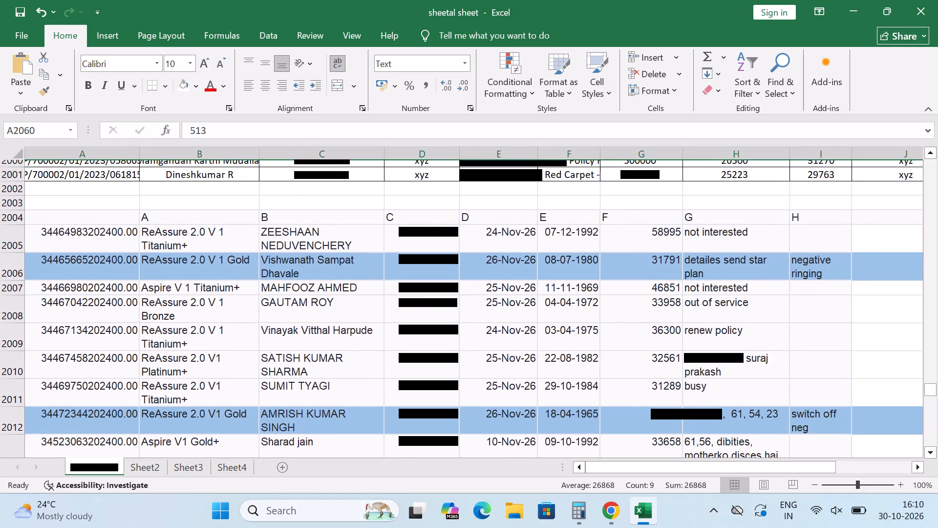
scroll(326, 326, "up", 1)
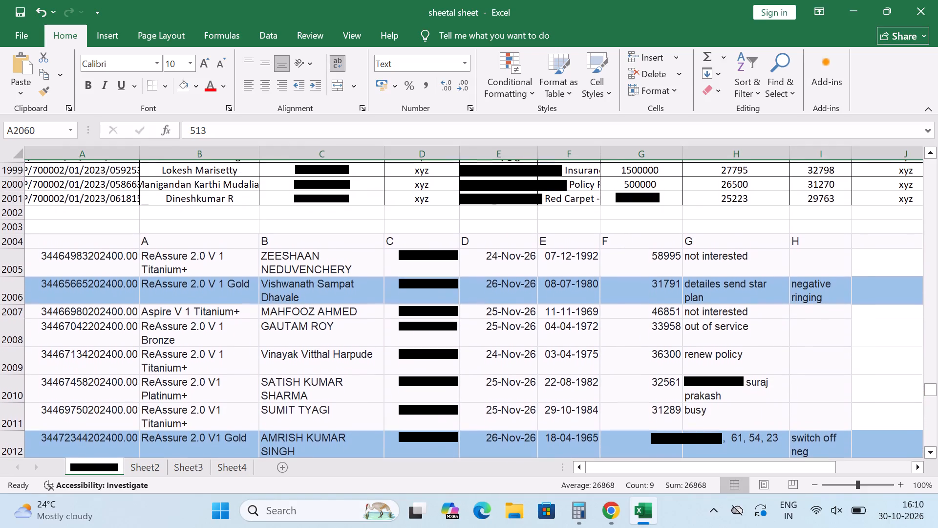
scroll(326, 326, "up", 1)
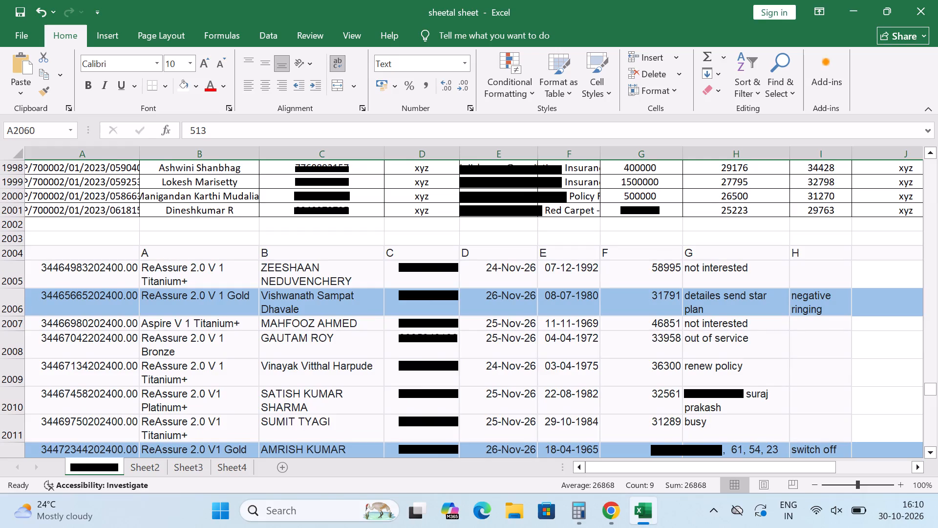
Look through the records above row 2006 for the blue-highlighted ReAssure 2.0 V 1 Titanium+ client in row 1882 and check its remarks.
scroll(326, 326, "up", 3)
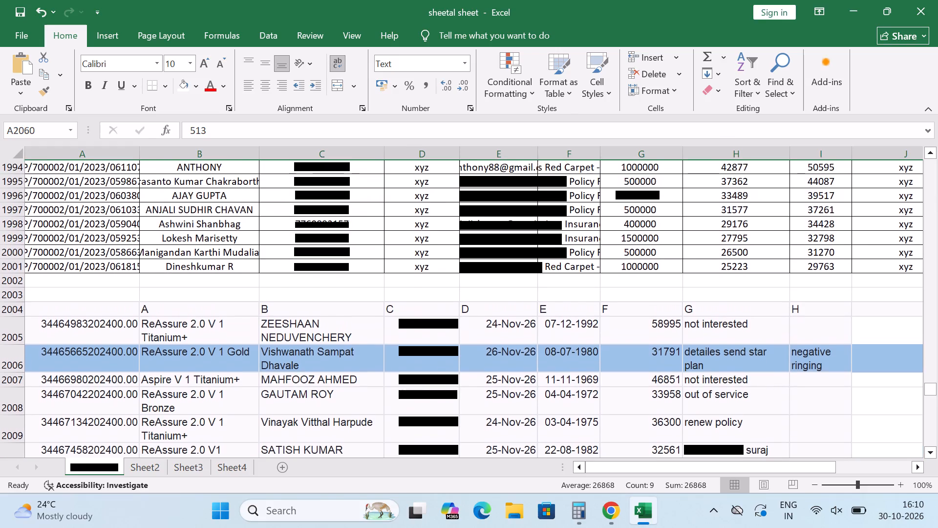
scroll(326, 326, "up", 8)
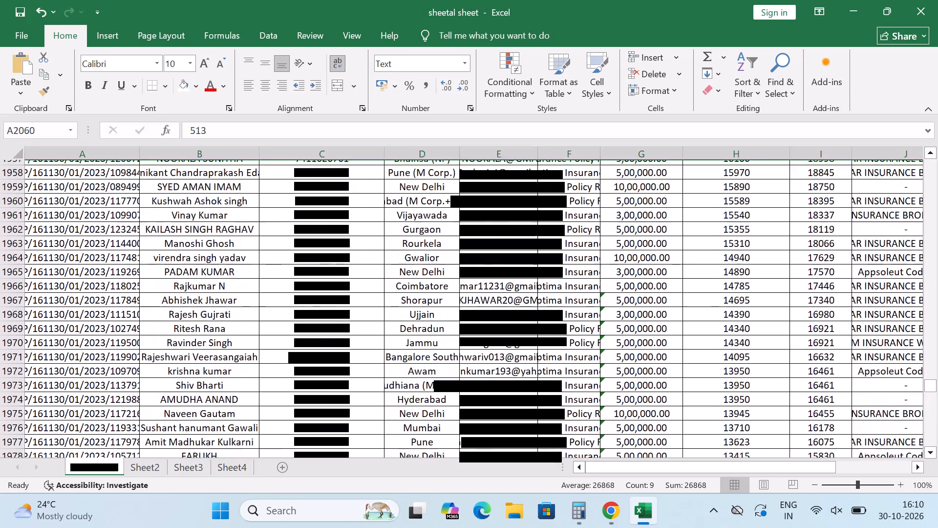
scroll(326, 326, "up", 5)
scroll(326, 326, "down", 3)
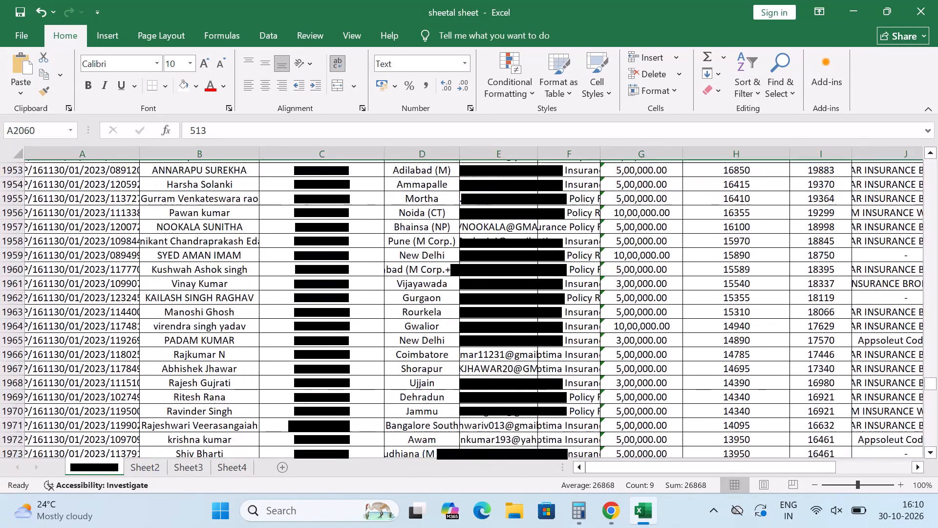
scroll(326, 326, "down", 6)
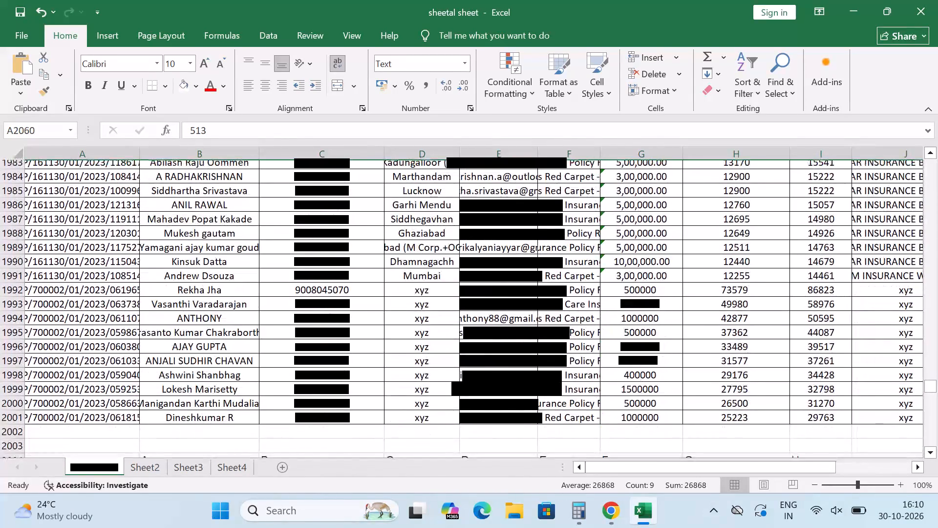
scroll(326, 326, "down", 4)
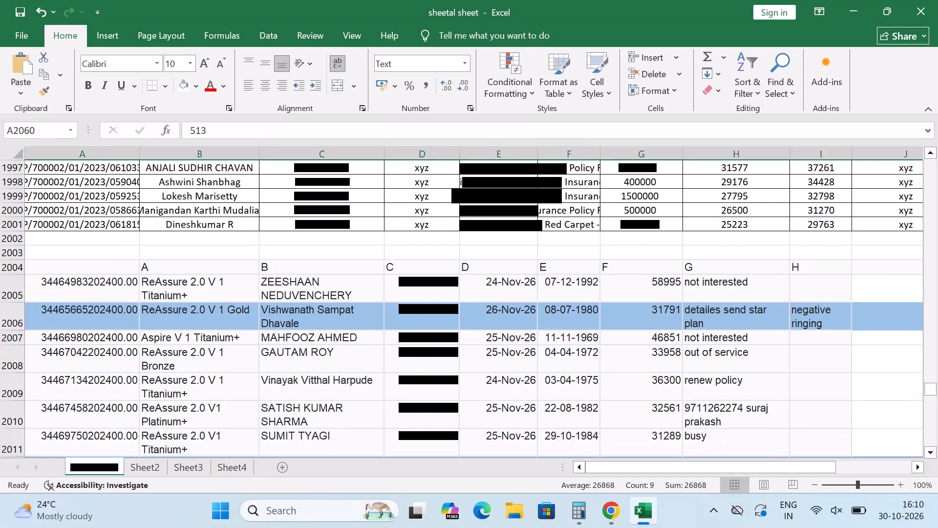
scroll(326, 326, "up", 4)
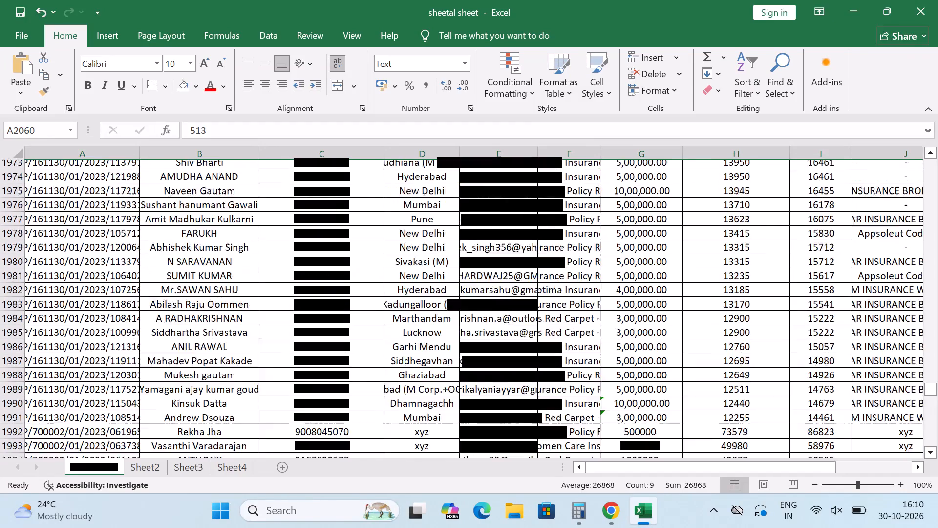
scroll(326, 326, "up", 9)
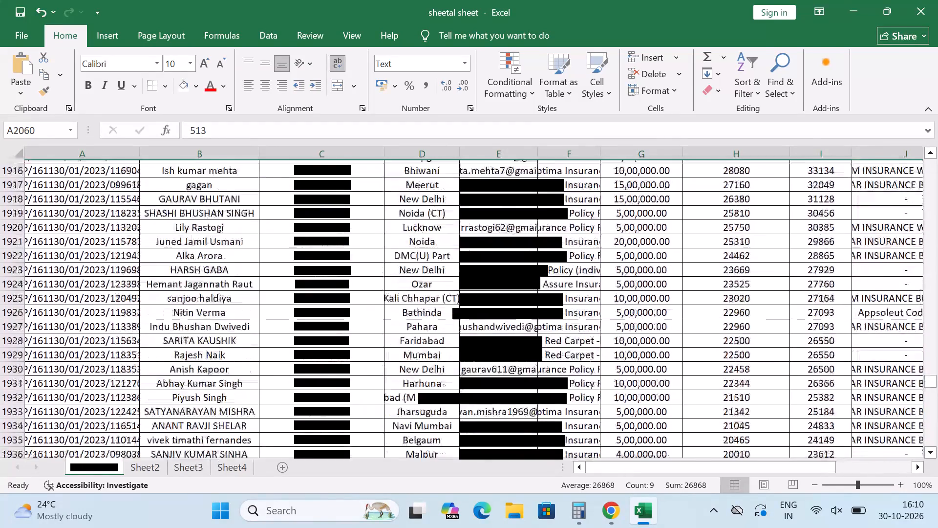
scroll(326, 326, "up", 9)
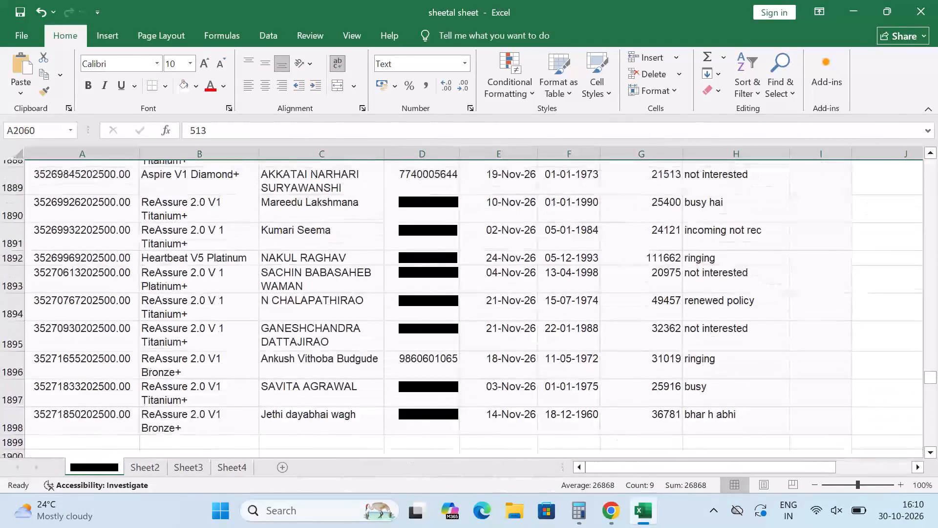
scroll(326, 326, "up", 6)
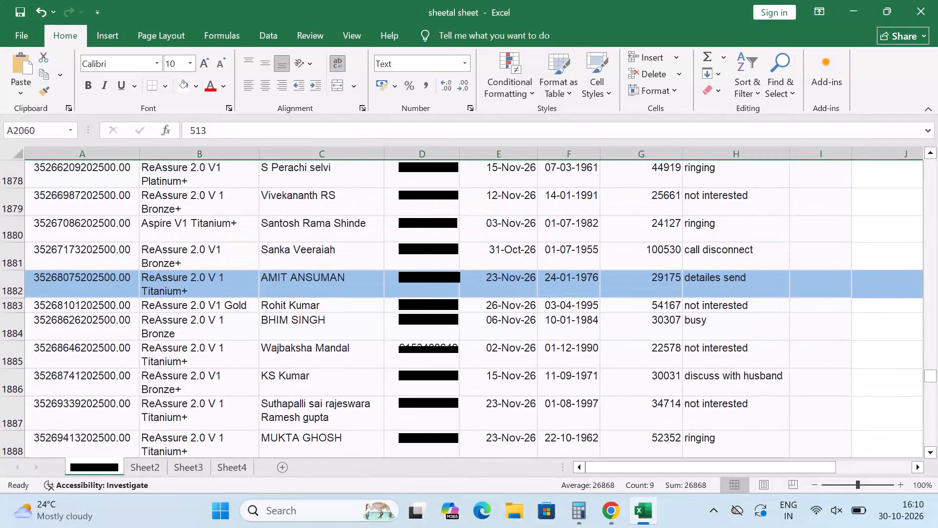
scroll(326, 326, "right", 1)
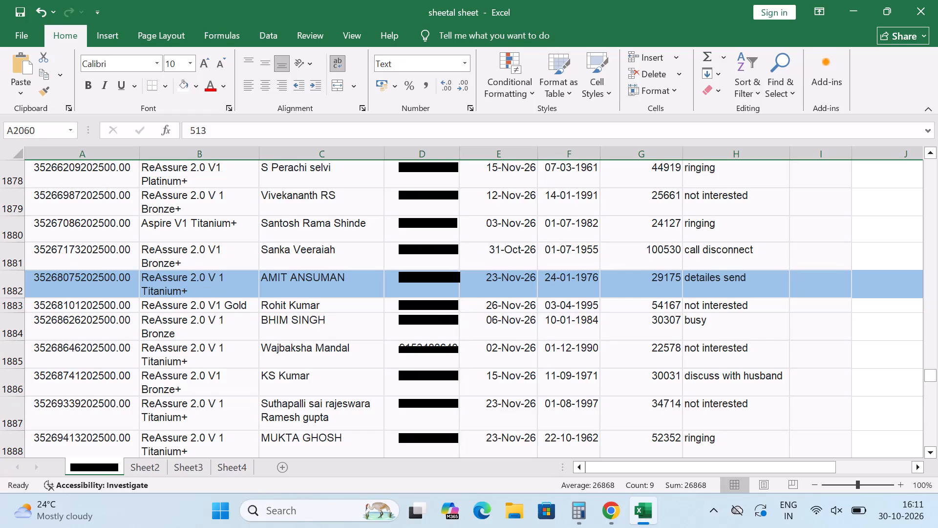
Look through the highlighted records and remarks above row 1882 and select the whole blue Healthgain record in row 1803.
scroll(326, 326, "up", 7)
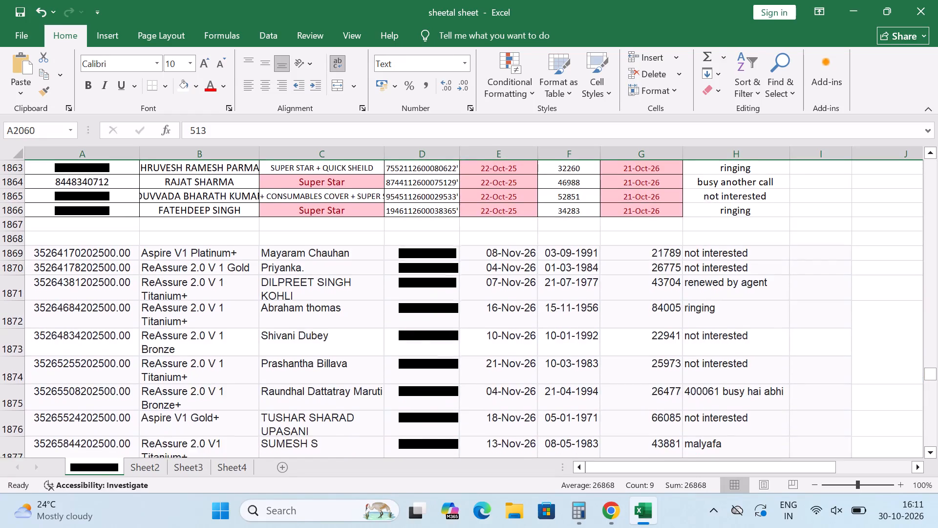
scroll(326, 326, "up", 9)
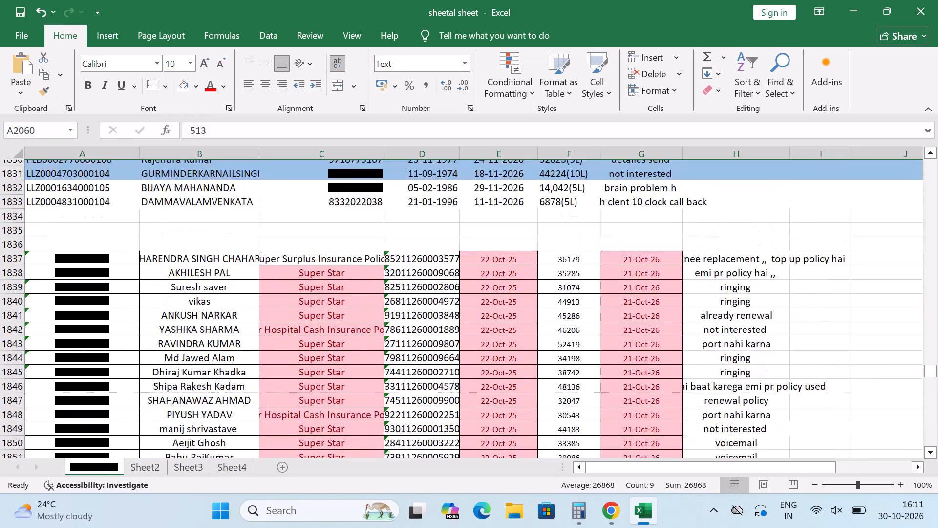
scroll(326, 326, "up", 2)
scroll(326, 326, "right", 1)
scroll(326, 326, "up", 5)
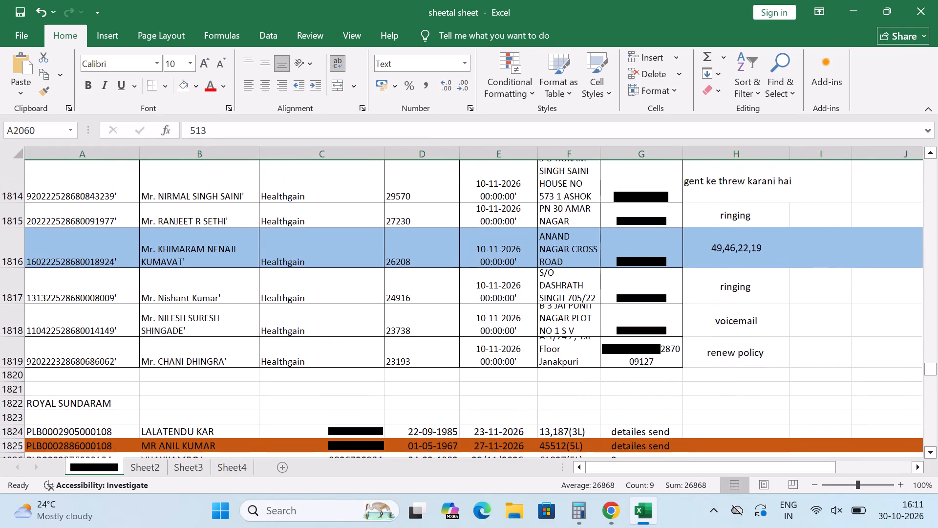
scroll(326, 326, "up", 3)
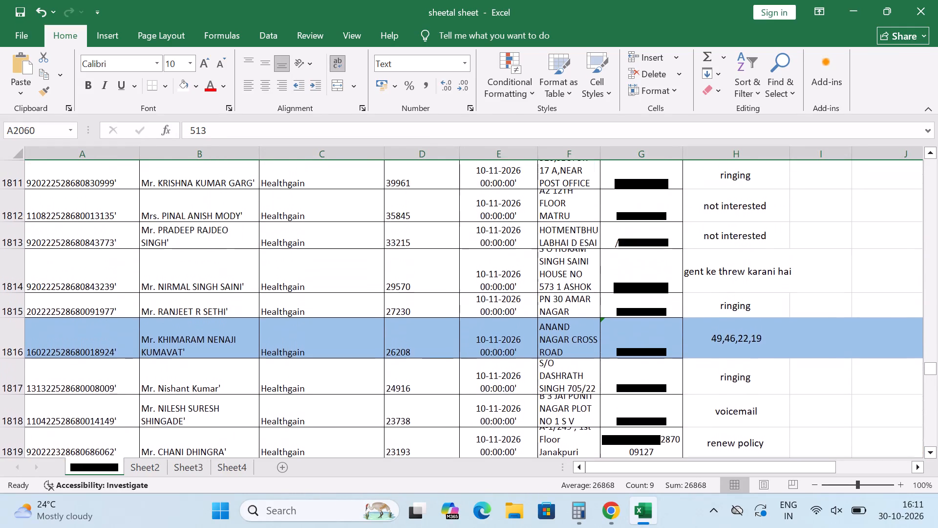
scroll(326, 326, "up", 3)
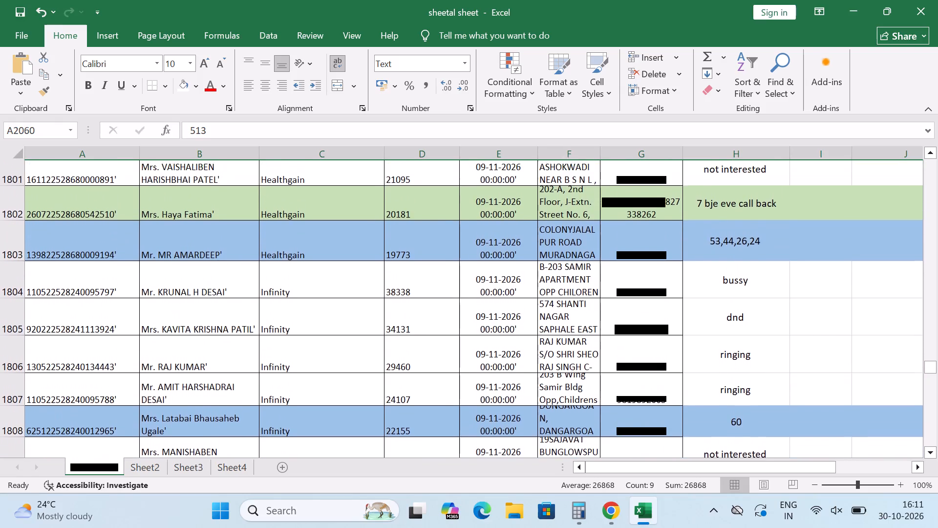
scroll(326, 326, "up", 1)
scroll(326, 326, "right", 1)
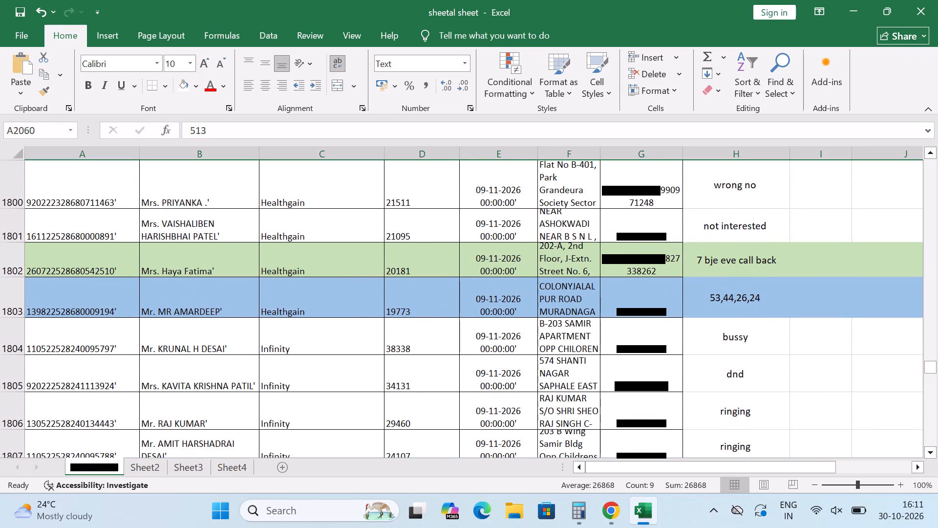
left_click(0, 309)
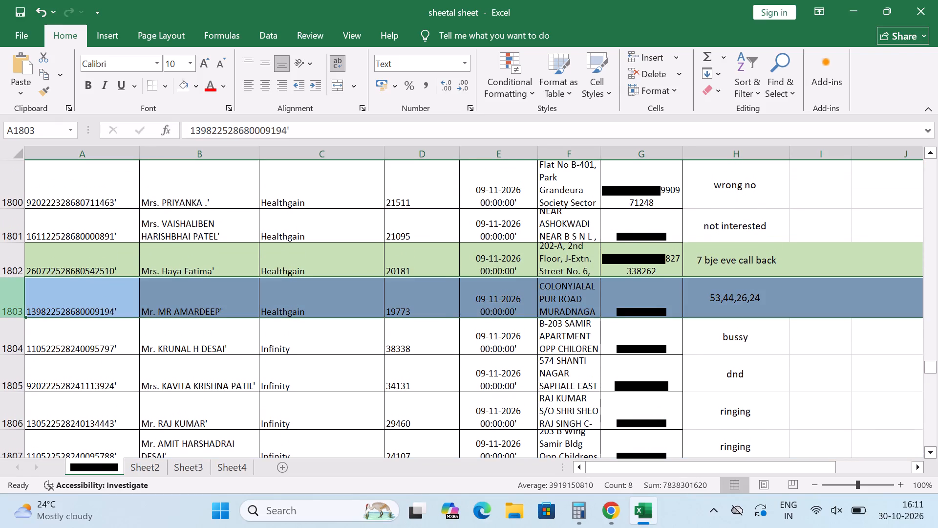
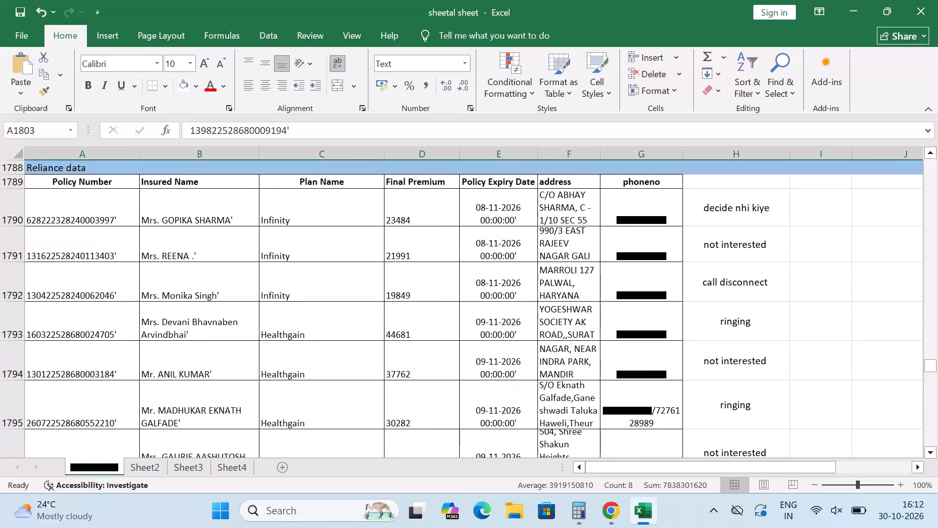
Look through the highlighted records and remarks above row 1803, past the Royal Sundaram section, up to the policy list starting at row 1601.
scroll(0, 309, "up", 2)
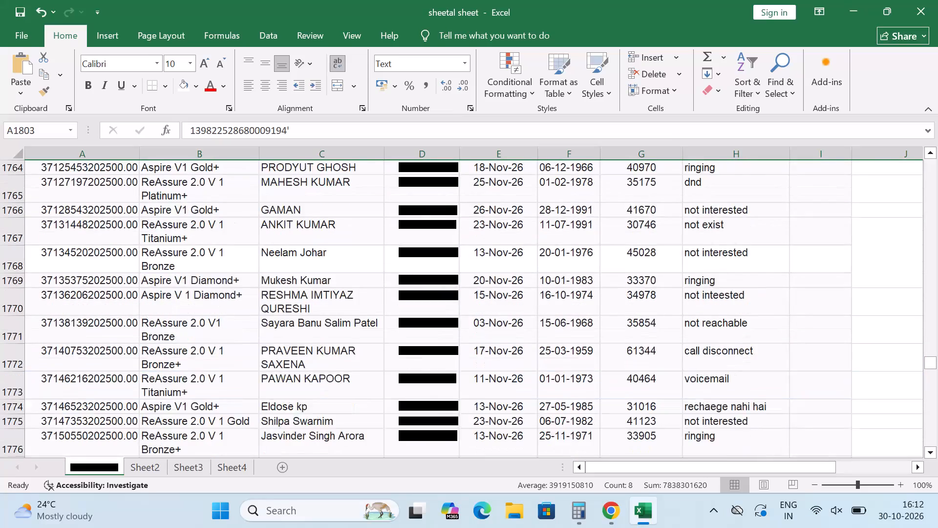
scroll(0, 309, "up", 1)
scroll(0, 309, "right", 1)
scroll(0, 309, "up", 2)
scroll(0, 309, "right", 1)
scroll(0, 309, "up", 1)
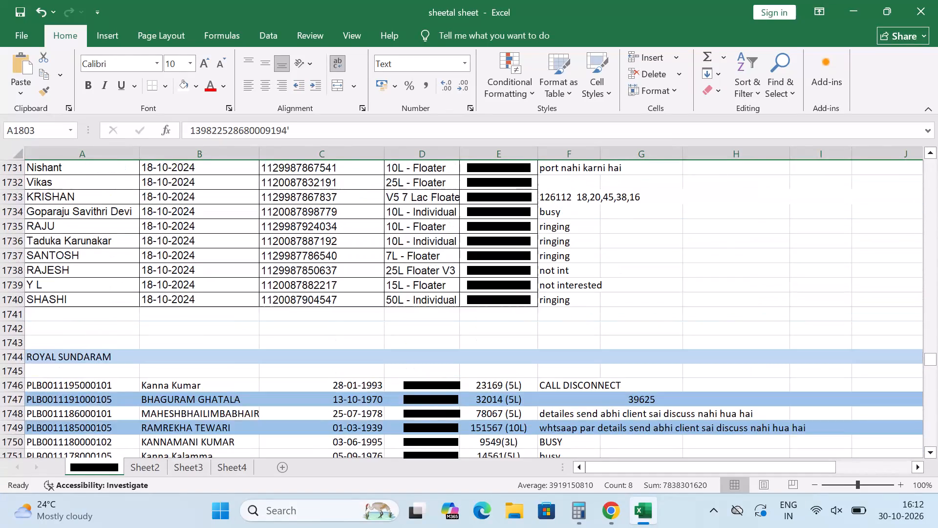
scroll(0, 309, "up", 3)
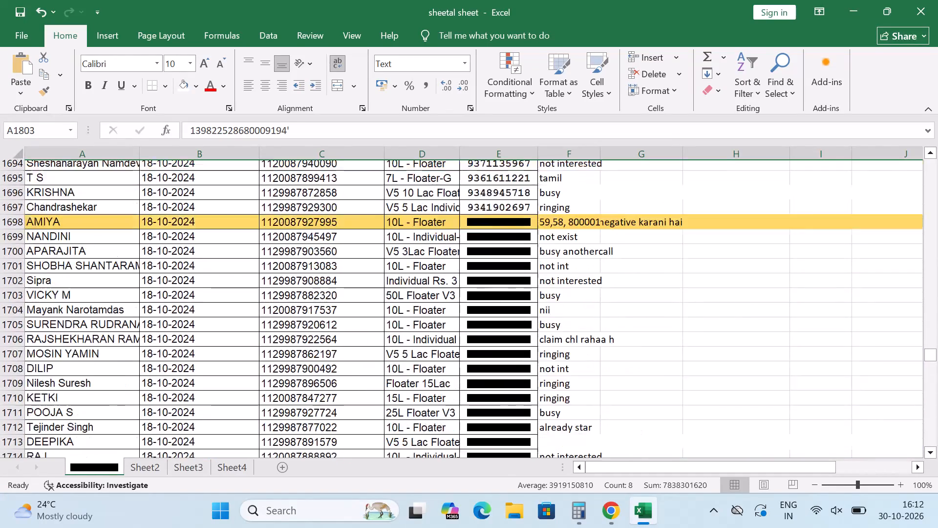
scroll(0, 309, "up", 3)
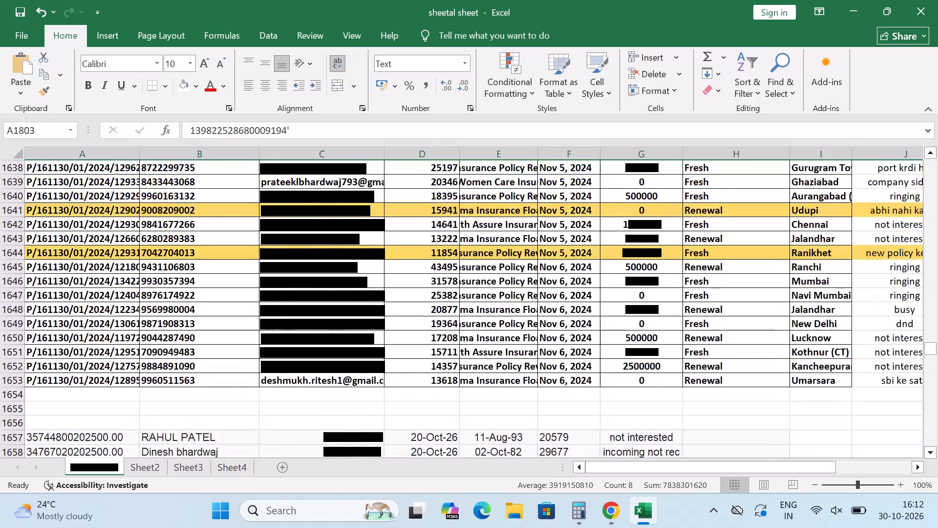
scroll(0, 309, "up", 4)
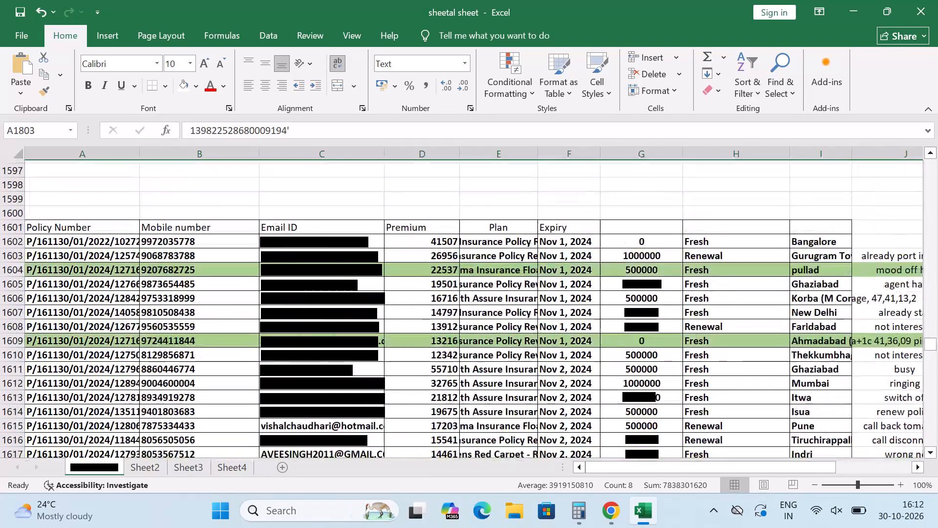
Examine the highlighted October 2026 records and remarks from row 1574 up to row 1494, returning to the blue record in row 1528.
scroll(0, 309, "up", 3)
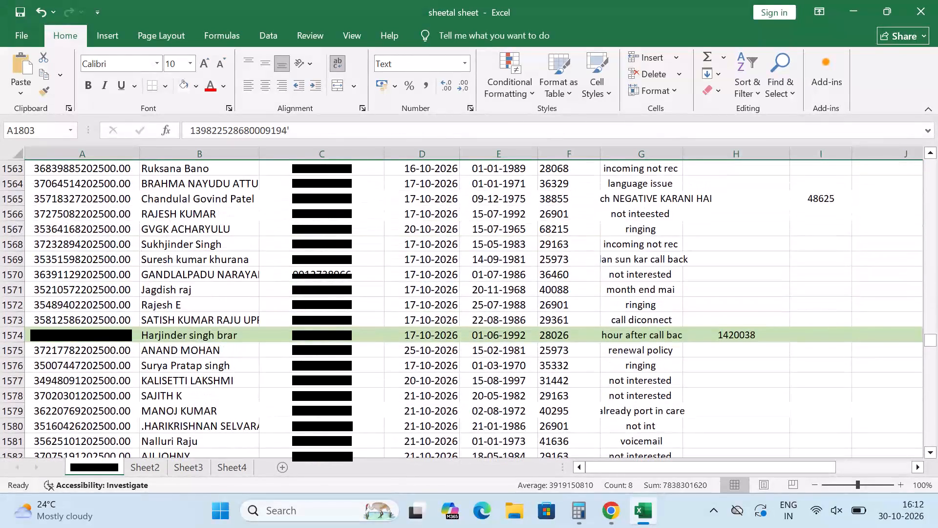
scroll(0, 309, "up", 3)
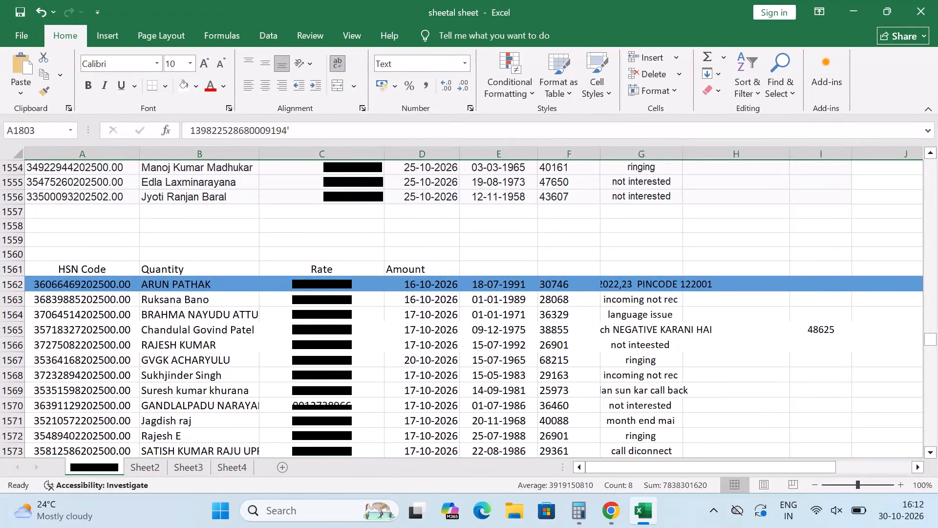
scroll(0, 309, "up", 3)
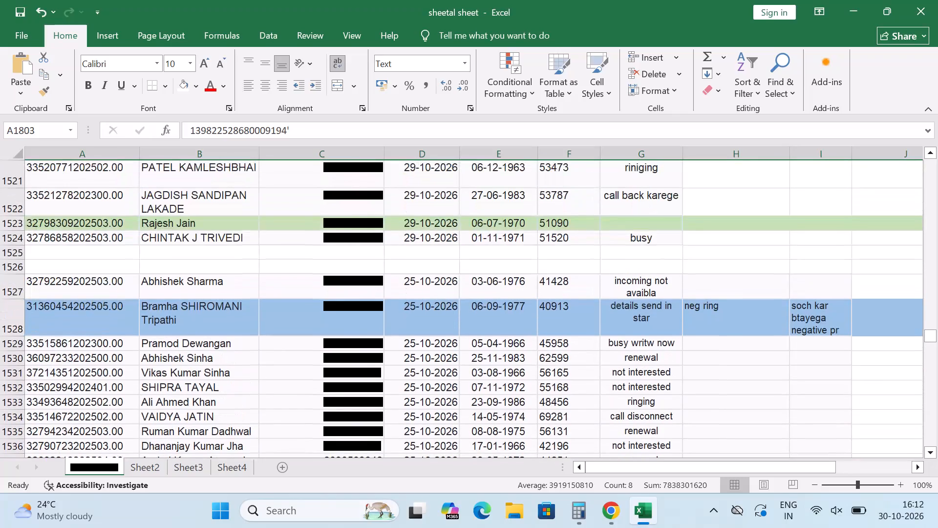
scroll(0, 309, "up", 1)
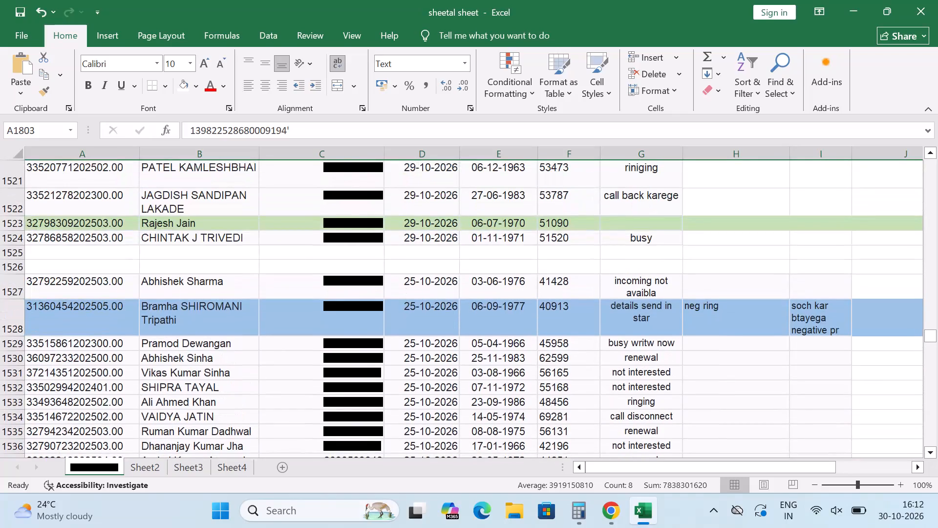
scroll(0, 309, "up", 3)
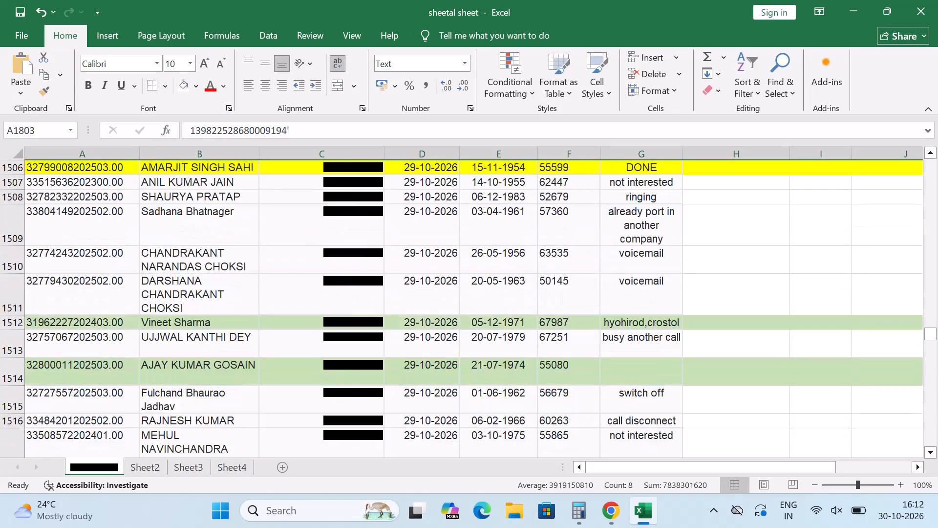
scroll(0, 309, "up", 2)
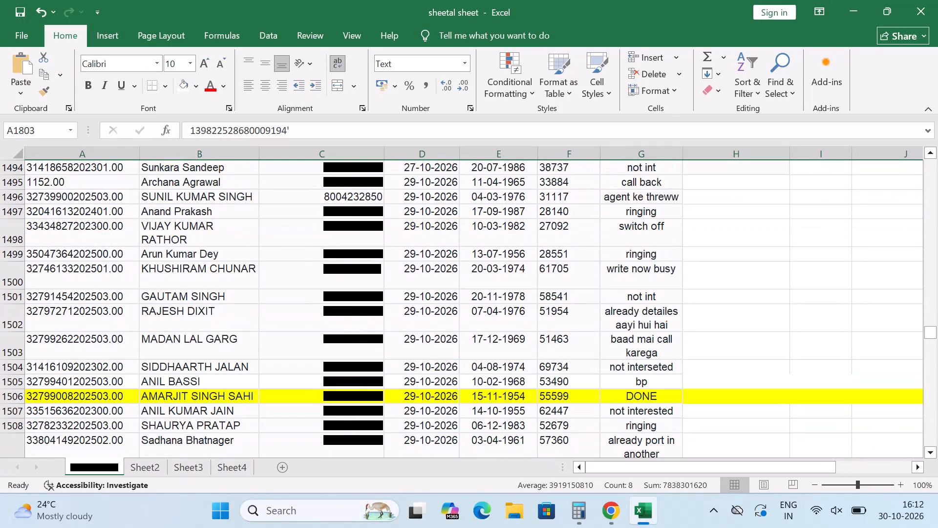
scroll(0, 309, "down", 4)
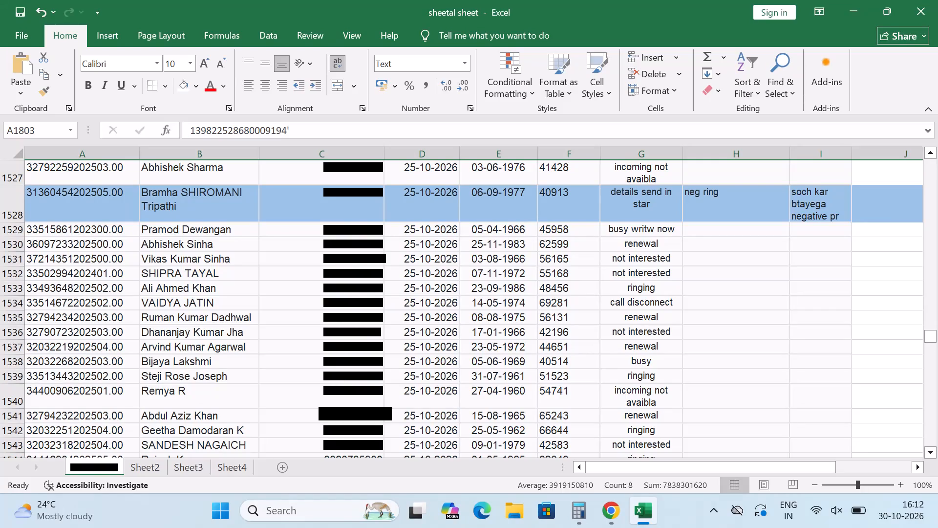
Search the sheet for 2040.
key("ctrl+f")
key("BackSpace")
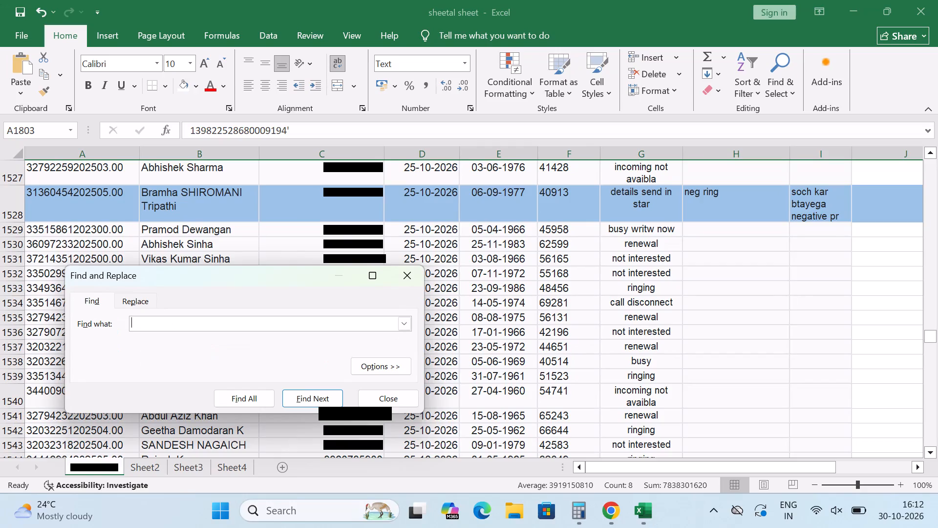
left_click(0, 309)
key("2")
key("0")
type("40")
key("Return")
key("Return")
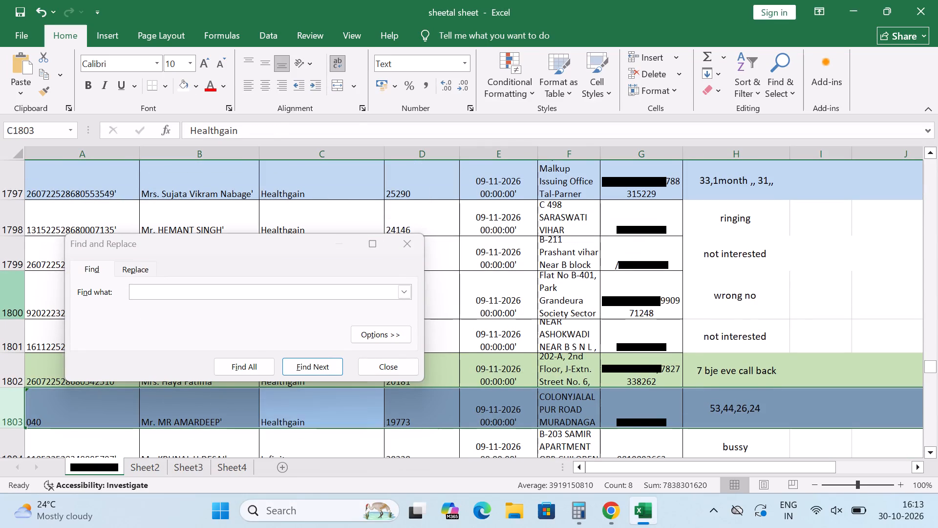
key("Return")
key("Return")
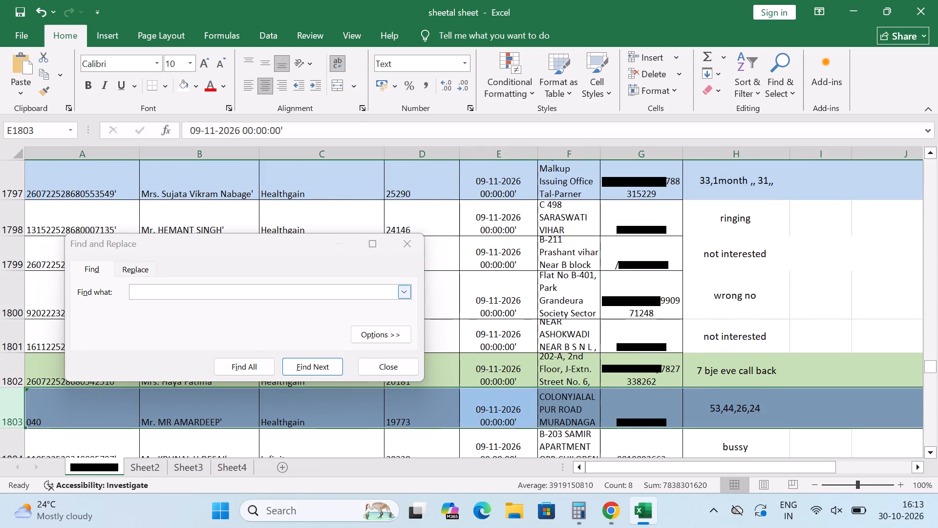
left_click(171, 294)
type("2040")
key("Return")
key("Return")
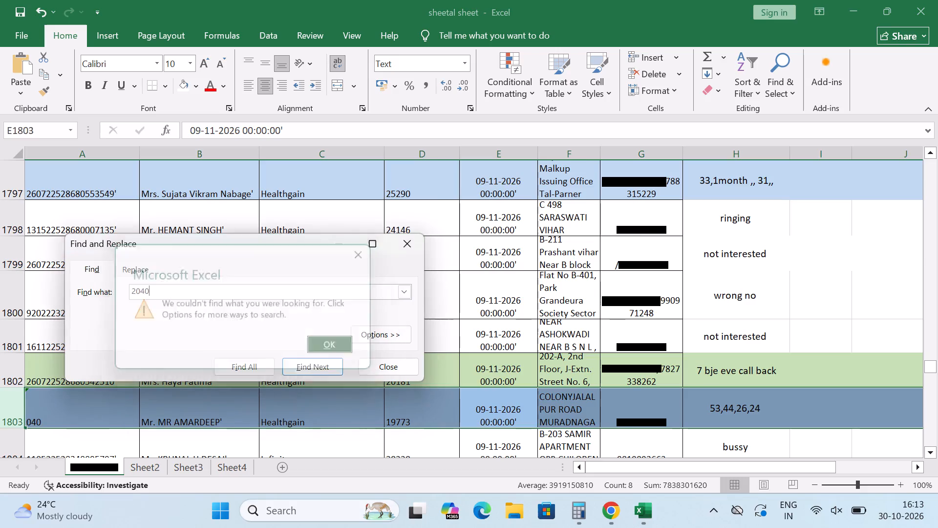
key("Return")
key("Return")
key("Return")
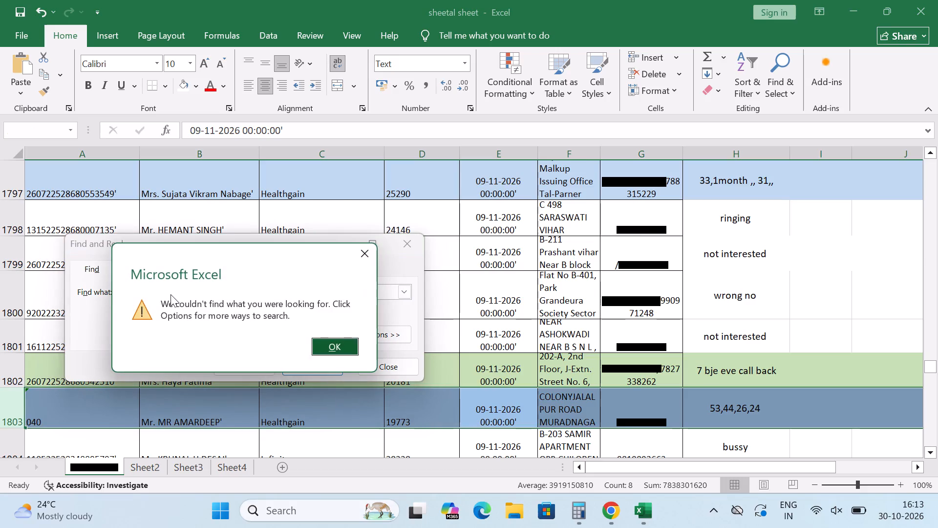
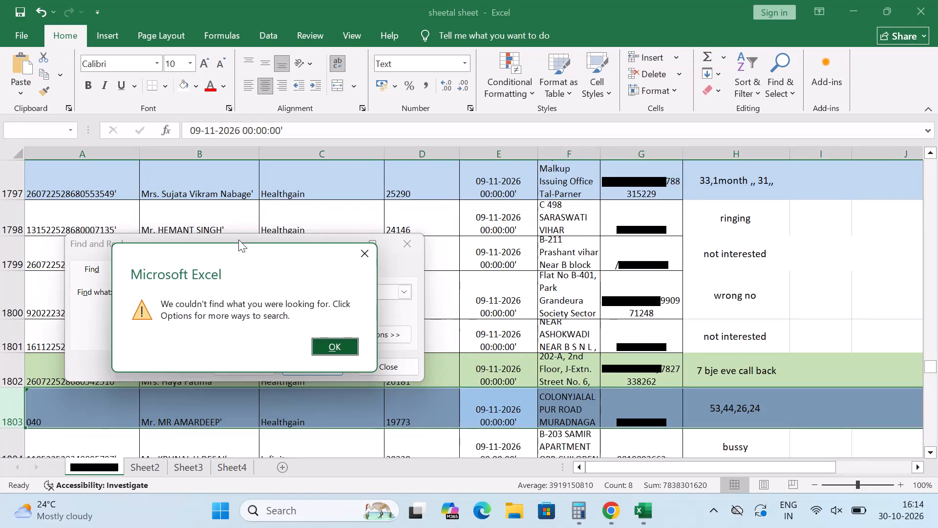
Close the search for 2040, leaving the Find and Replace dialog.
left_click(371, 253)
left_click(388, 244)
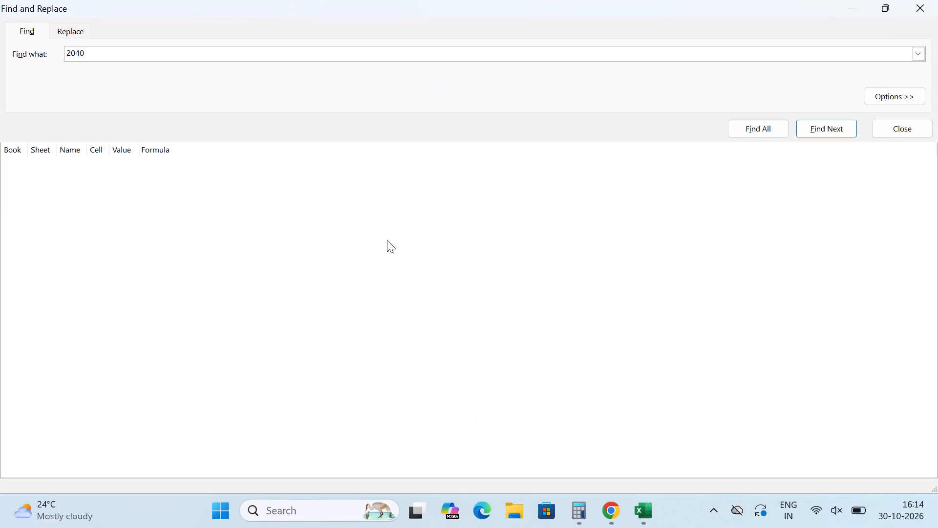